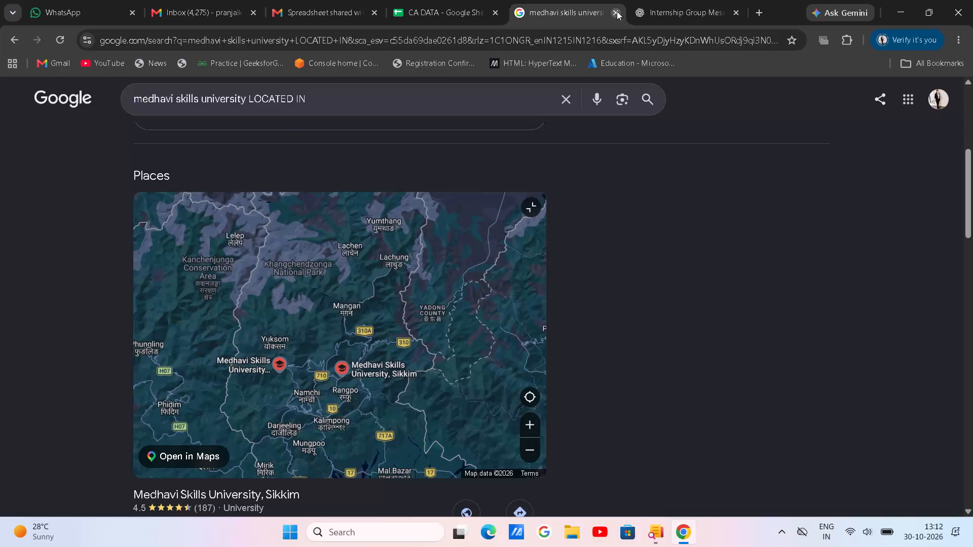
Close the browser tab with the Medhavi Skills University location search.
click(617, 11)
Open a new browser tab and bring up the list of all bookmarks.
click(636, 9)
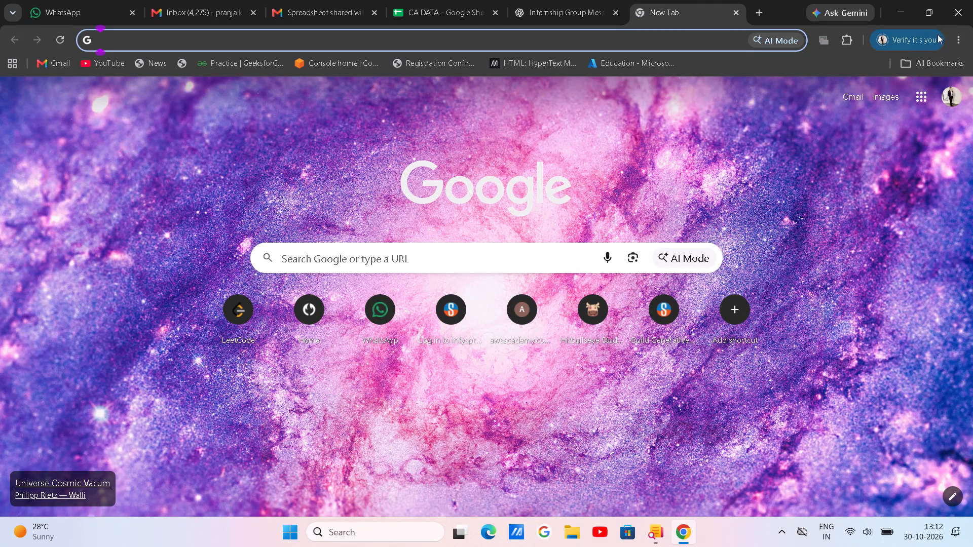
click(950, 67)
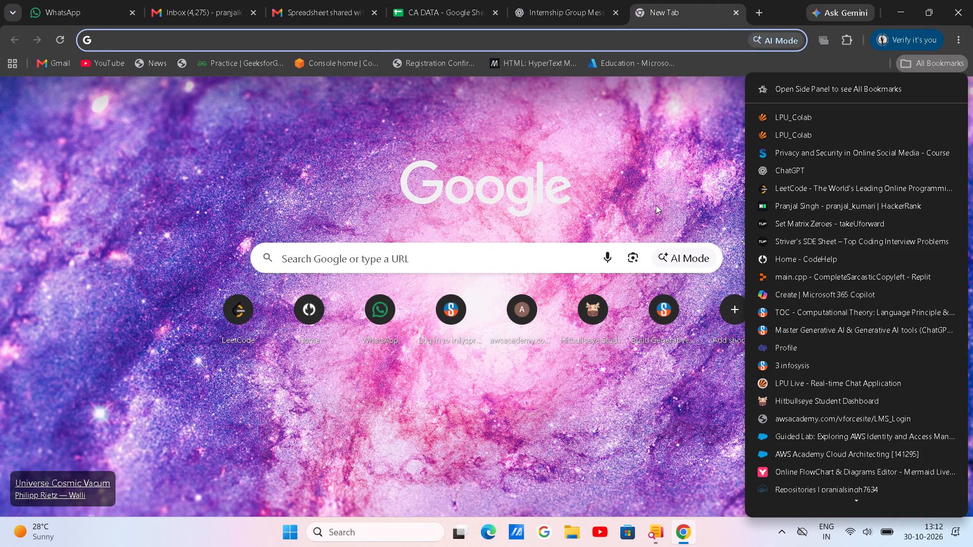
Switch to the open Gmail message about the shared CA DATA spreadsheet.
click(311, 4)
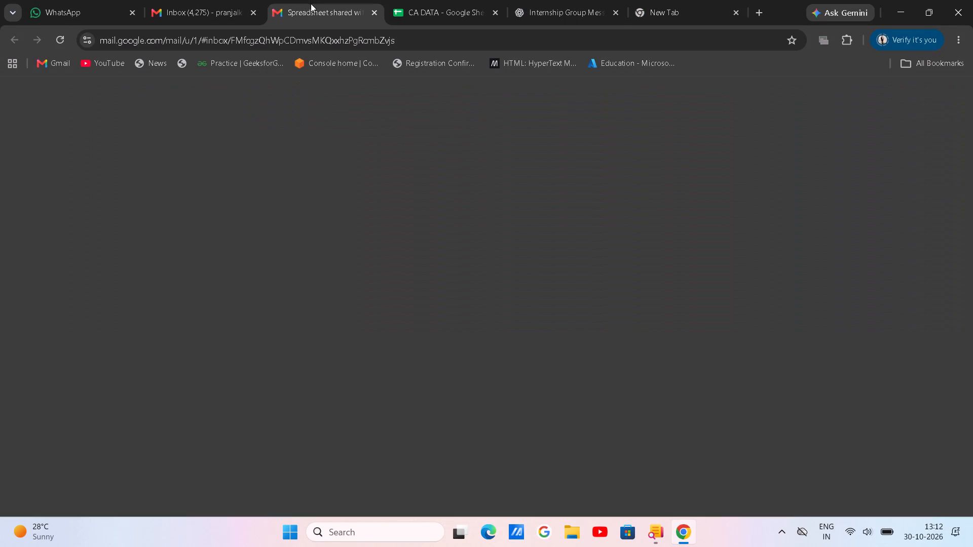
drag(7, 32, 368, 220)
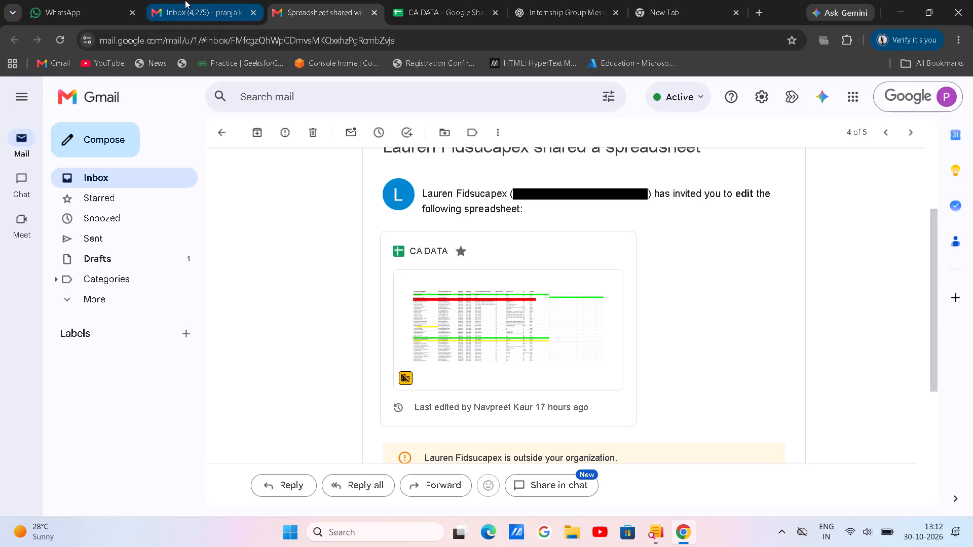
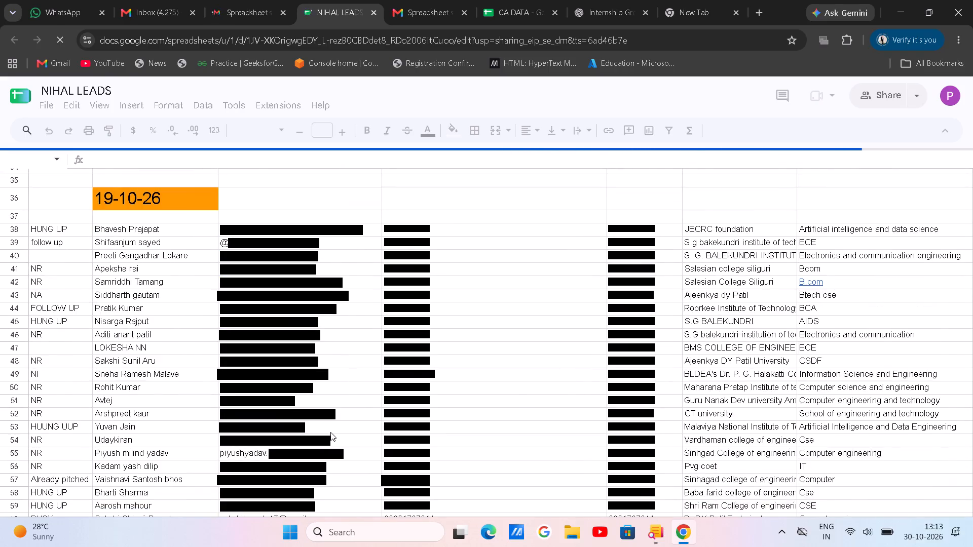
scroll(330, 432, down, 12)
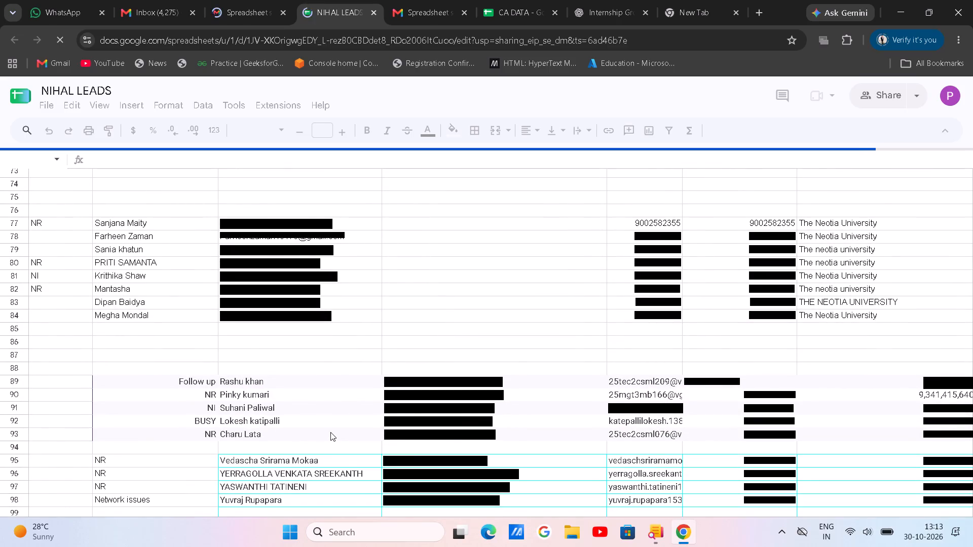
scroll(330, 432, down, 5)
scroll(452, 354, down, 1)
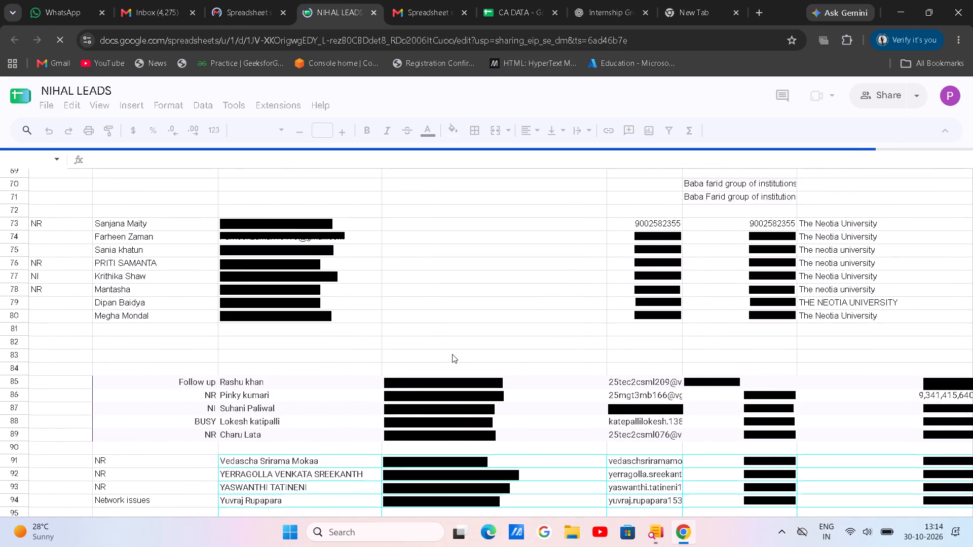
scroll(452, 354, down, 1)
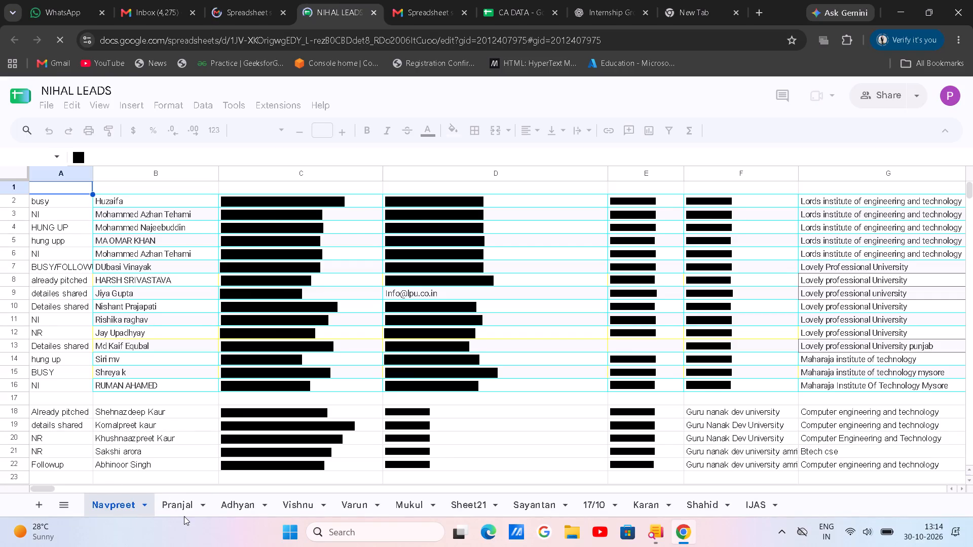
On the Pranjal sheet, change the status of the last lead, in row 300, to NI.
click(173, 506)
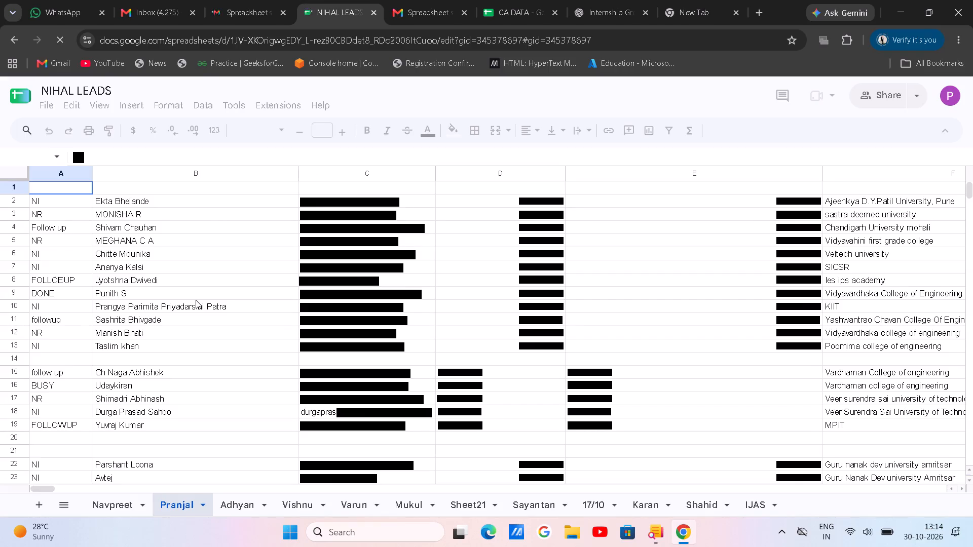
scroll(197, 336, down, 4)
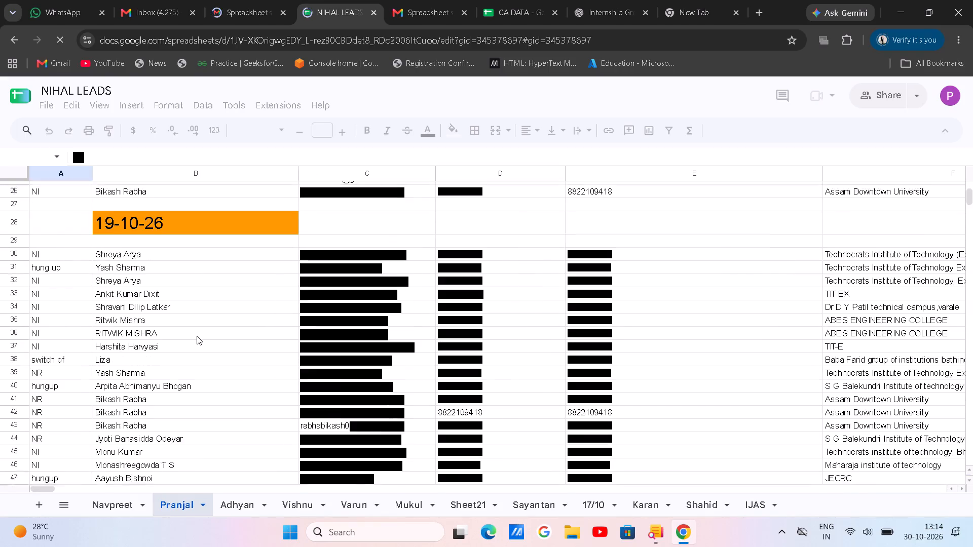
scroll(197, 336, down, 9)
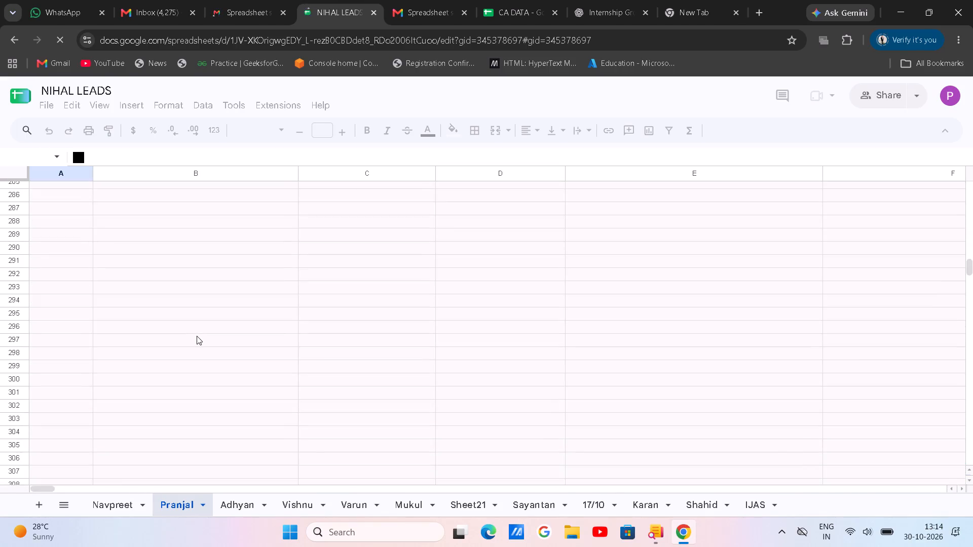
scroll(197, 336, up, 3)
scroll(197, 336, down, 3)
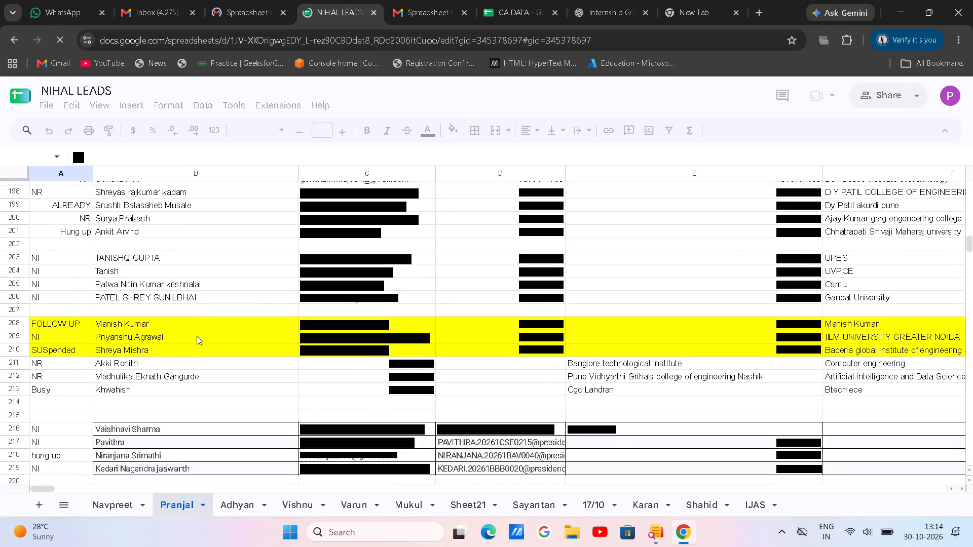
scroll(197, 336, down, 6)
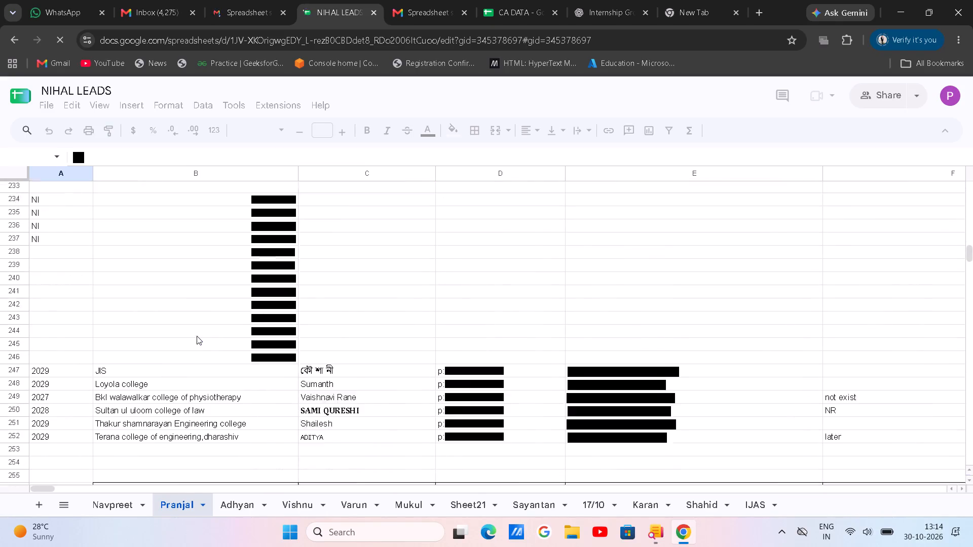
scroll(197, 336, down, 4)
scroll(197, 336, up, 1)
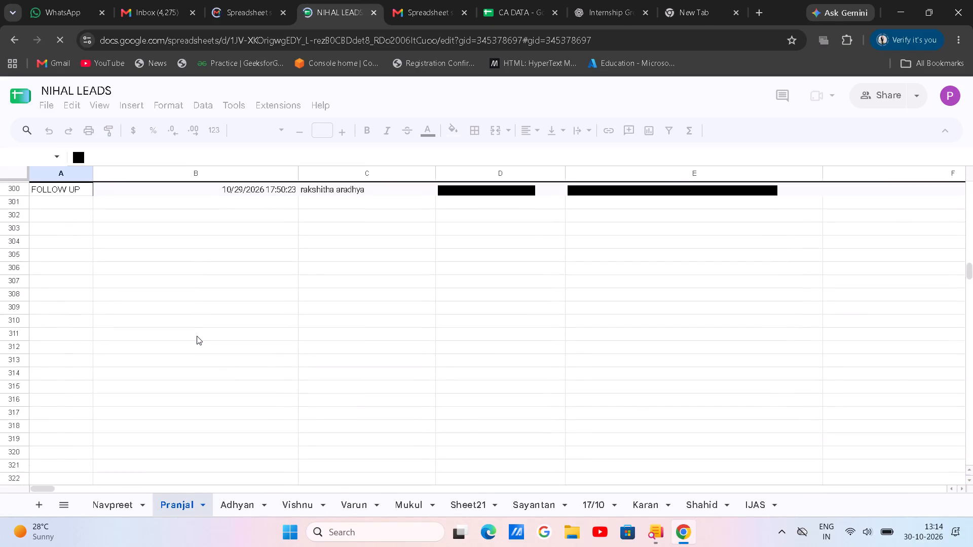
scroll(197, 336, up, 1)
click(334, 298)
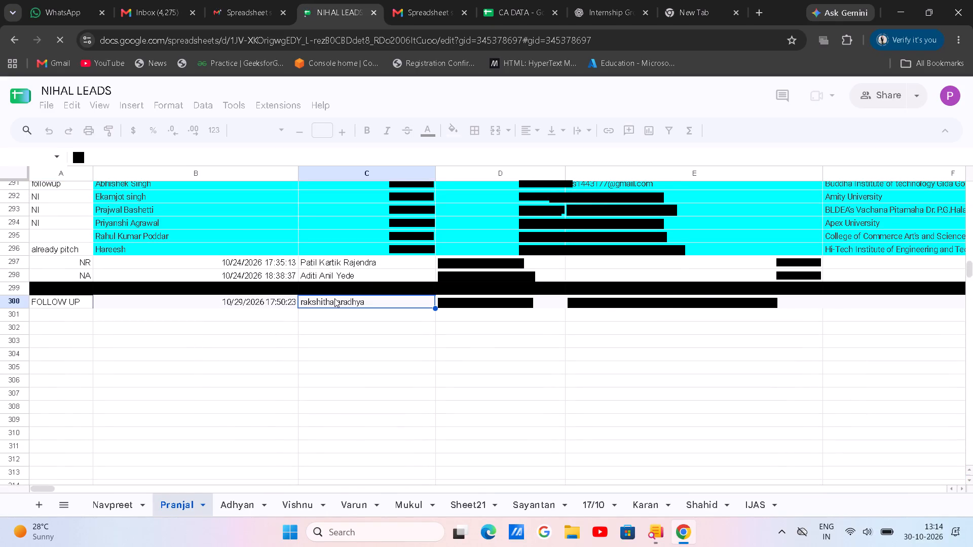
click(47, 303)
key(BackSpace)
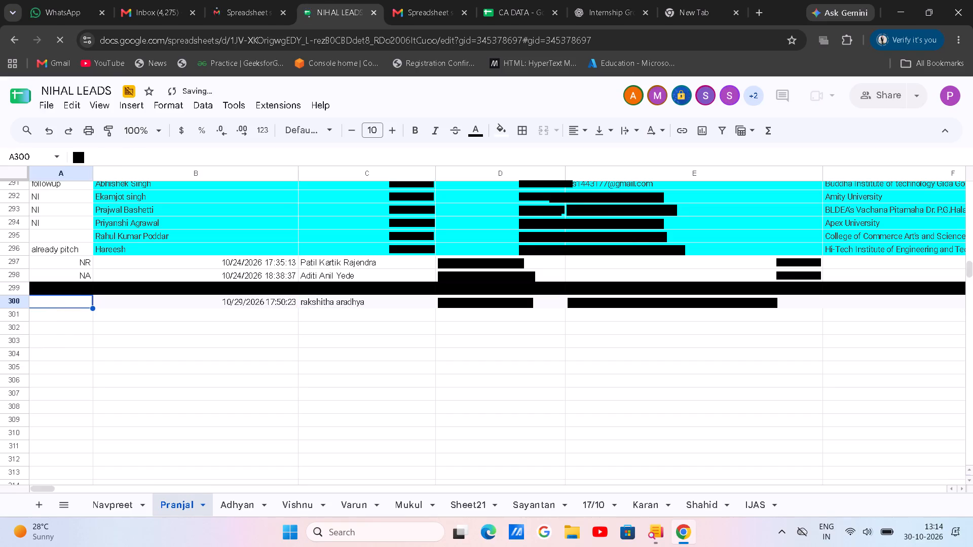
key(b)
key(BackSpace)
text(NI)
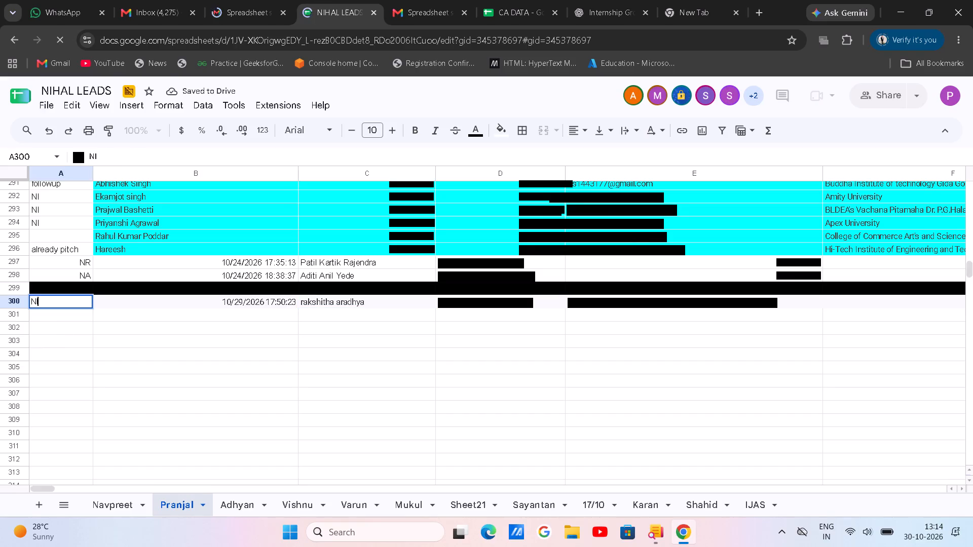
click(83, 257)
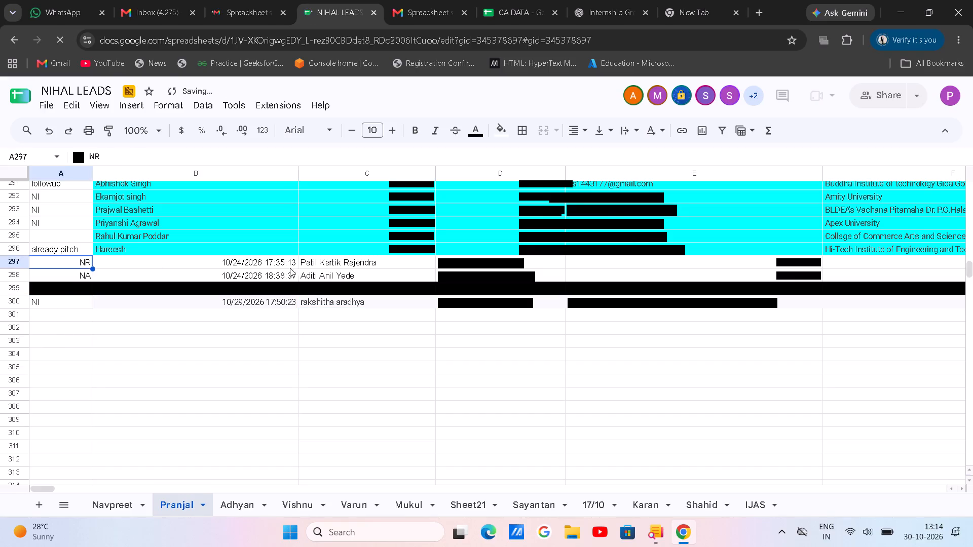
Examine the contact details of the lead in row 297, across columns C to F.
click(332, 267)
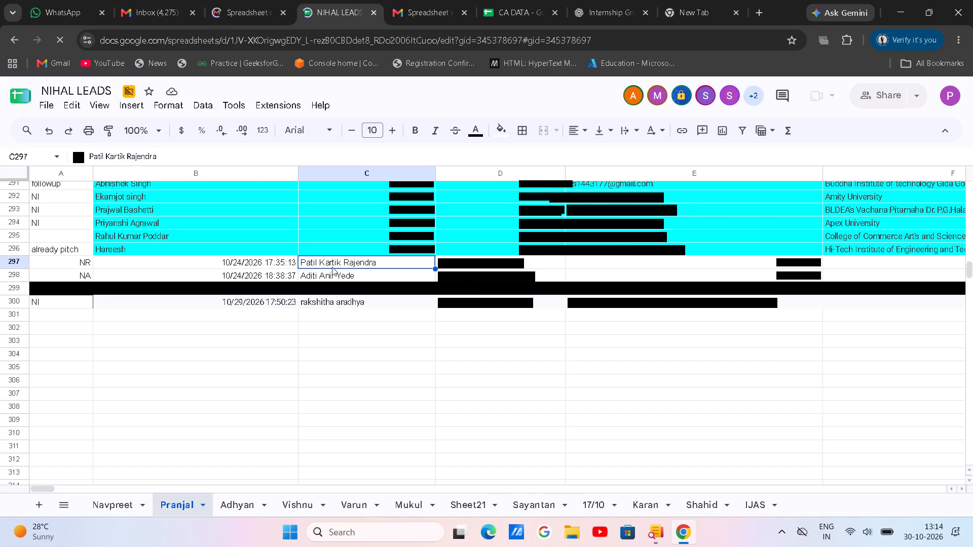
key(Right)
key(Right)
key(Right)
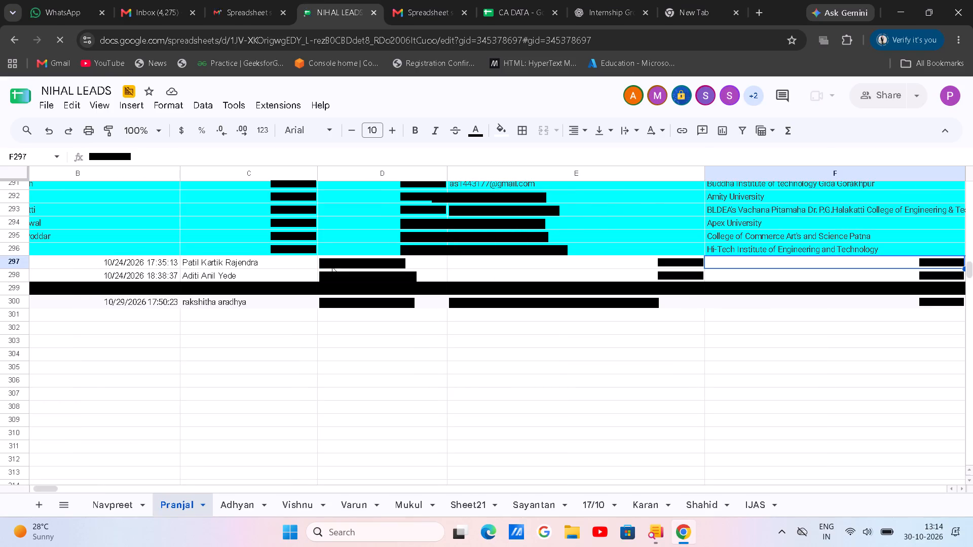
key(Left)
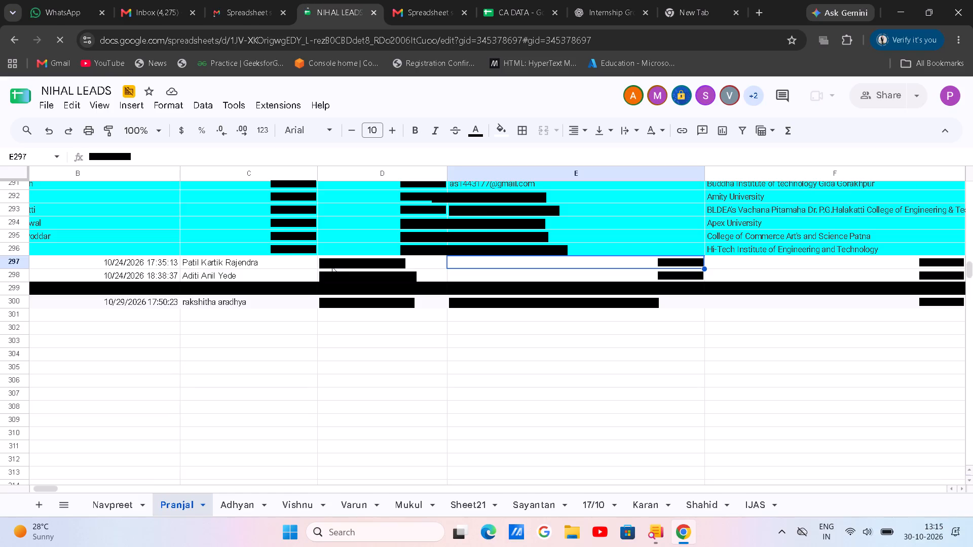
scroll(332, 267, right, 7)
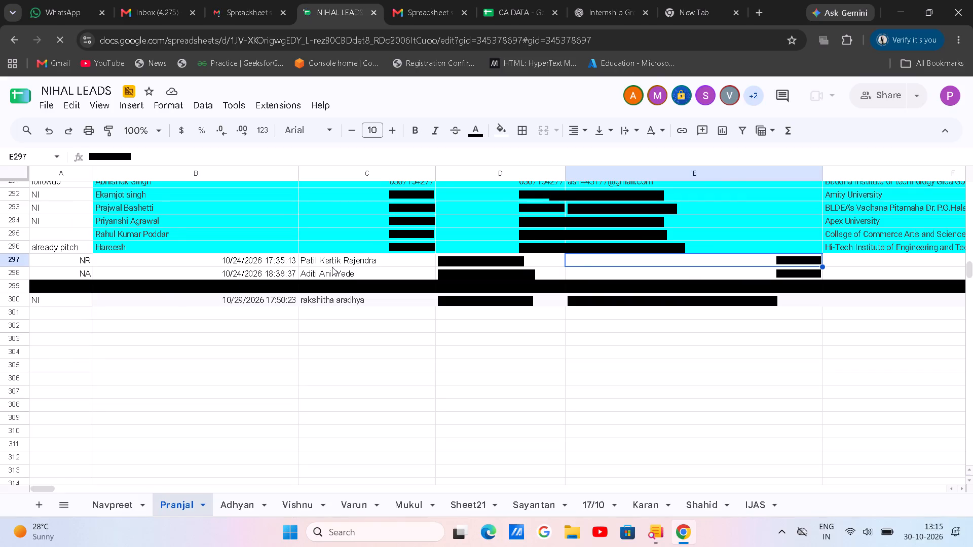
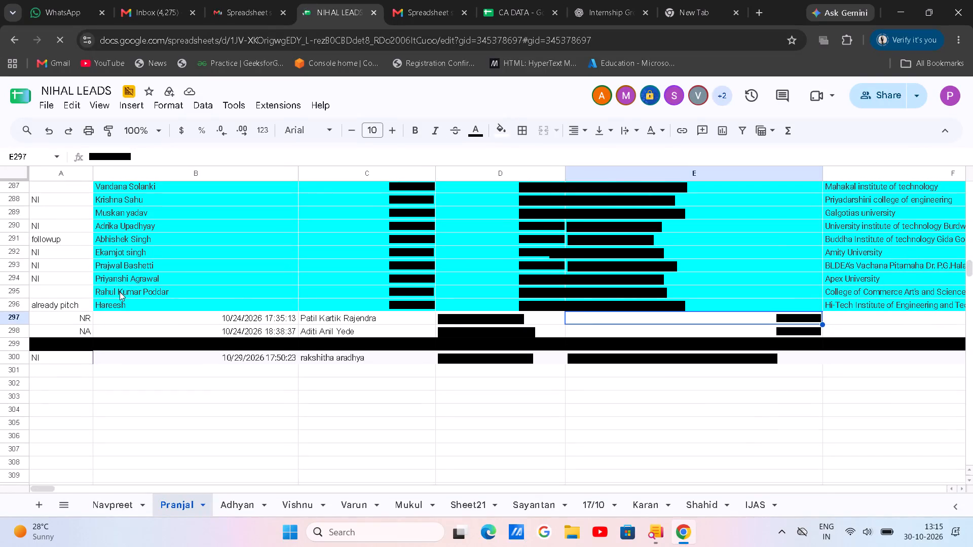
Check the name and the column C contact detail of the lead in row 295 on the Pranjal sheet.
click(120, 292)
click(385, 297)
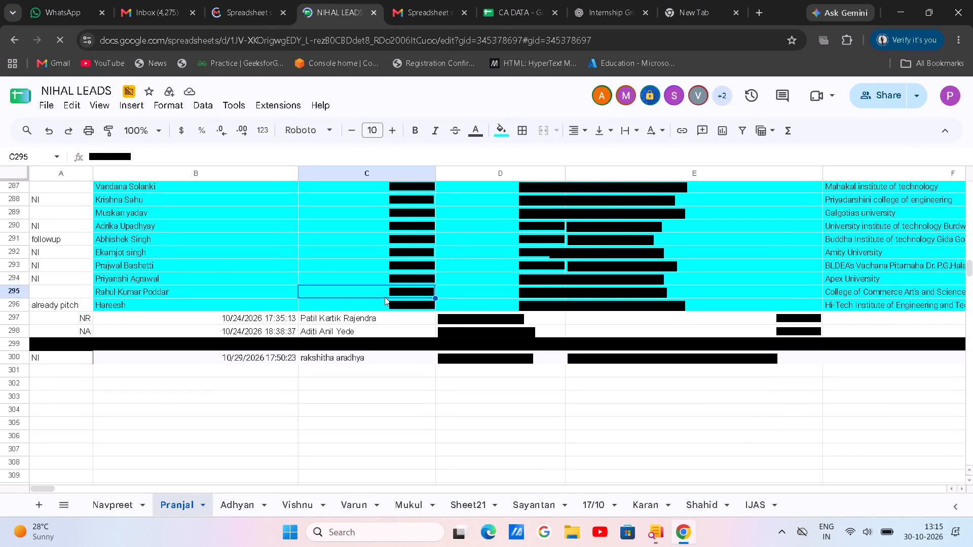
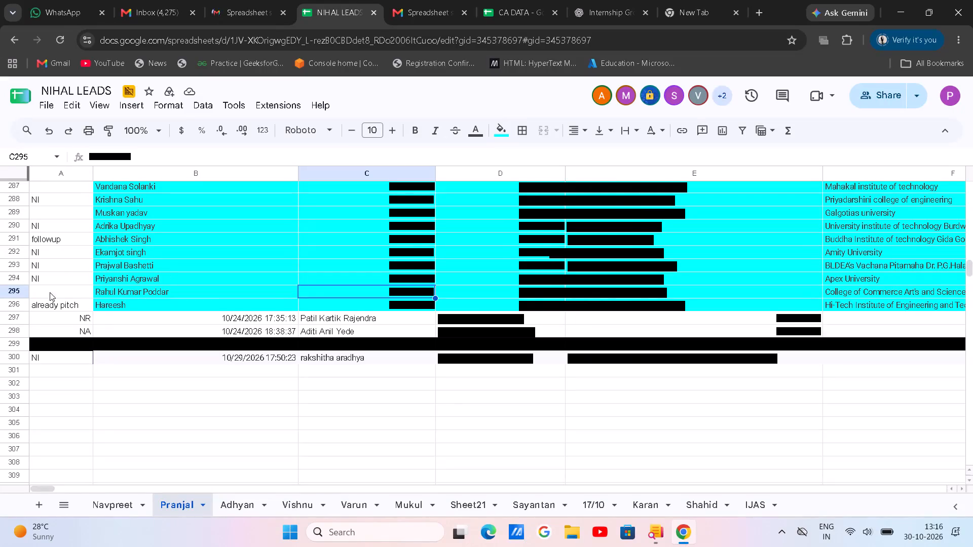
Enter the call status "hungup" in column A for the lead in row 295.
click(60, 296)
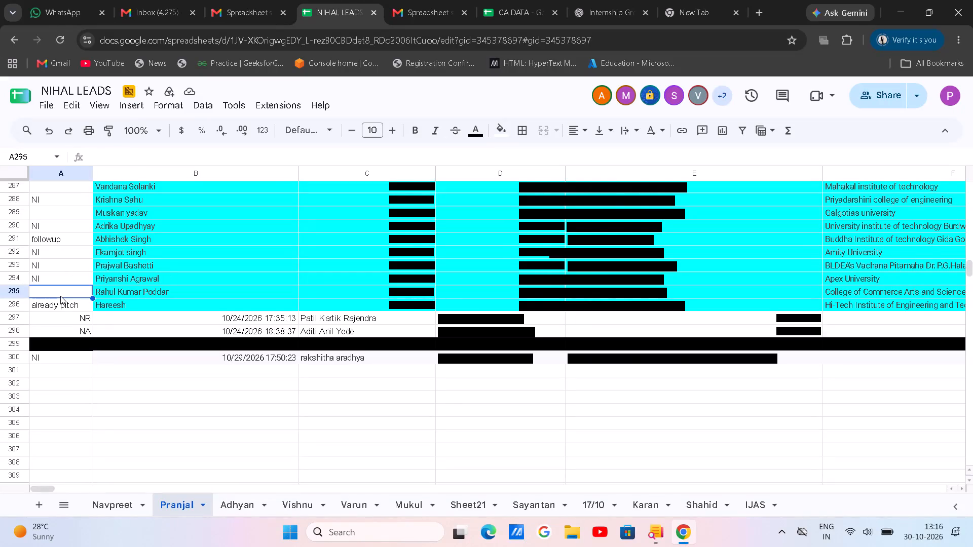
scroll(153, 308, up, 1)
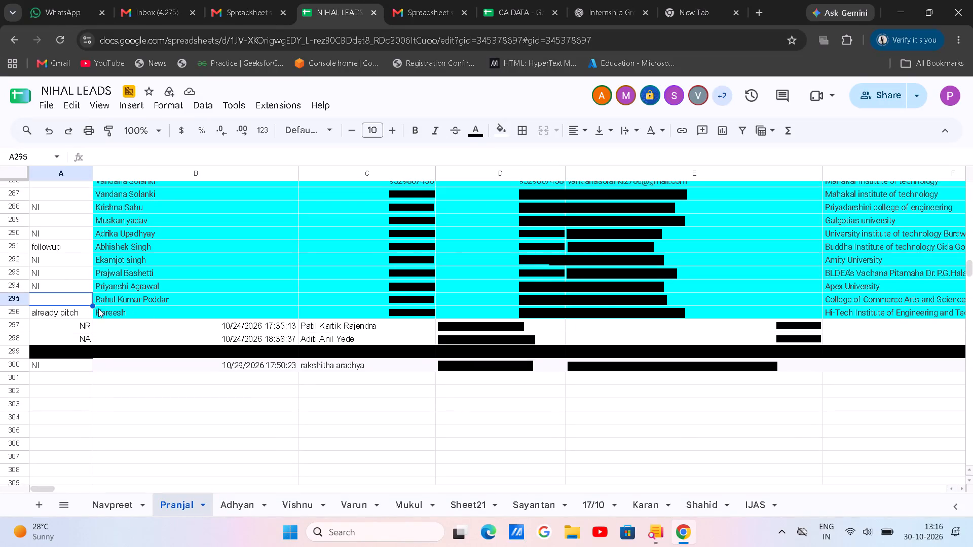
click(49, 294)
click(47, 304)
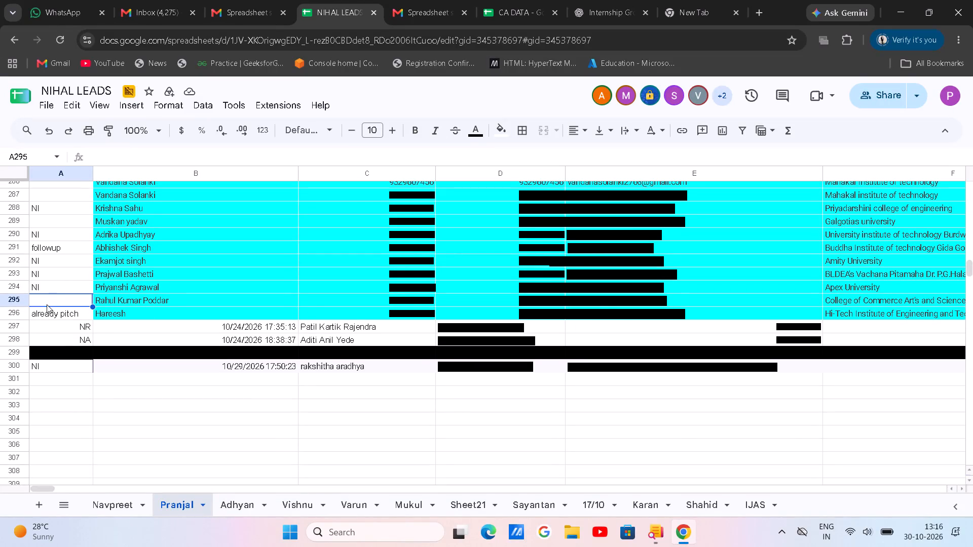
text(hungup)
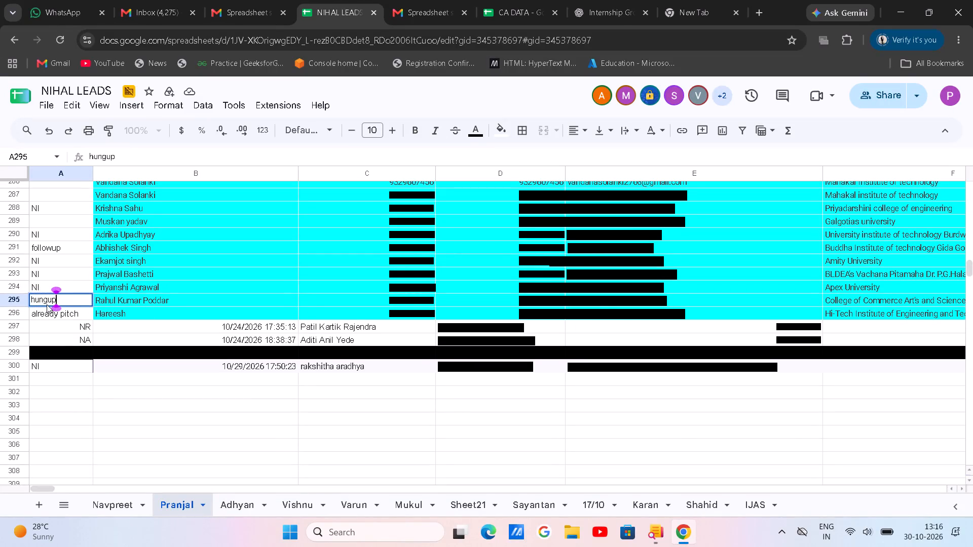
key(Return)
Check the name and the column C contact detail of the follow-up lead in row 291.
click(52, 290)
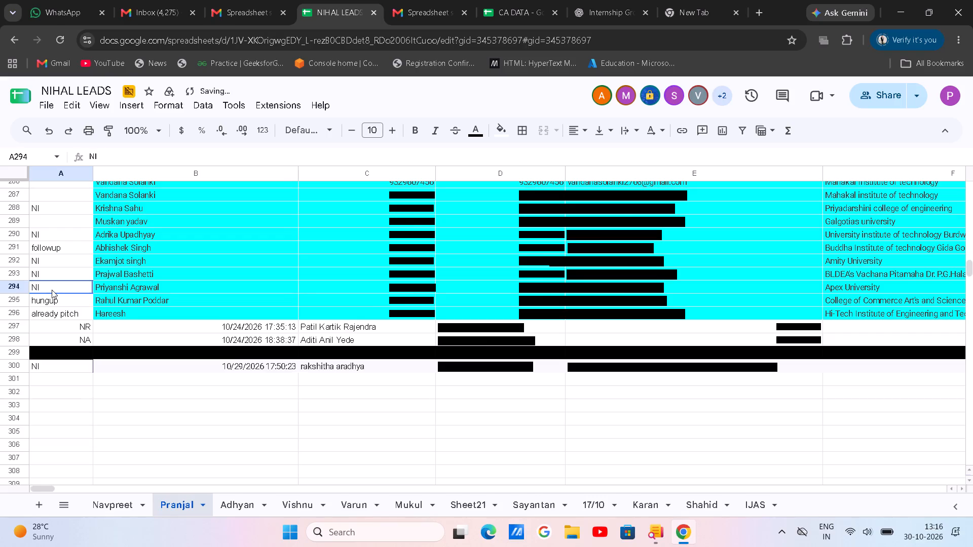
click(76, 255)
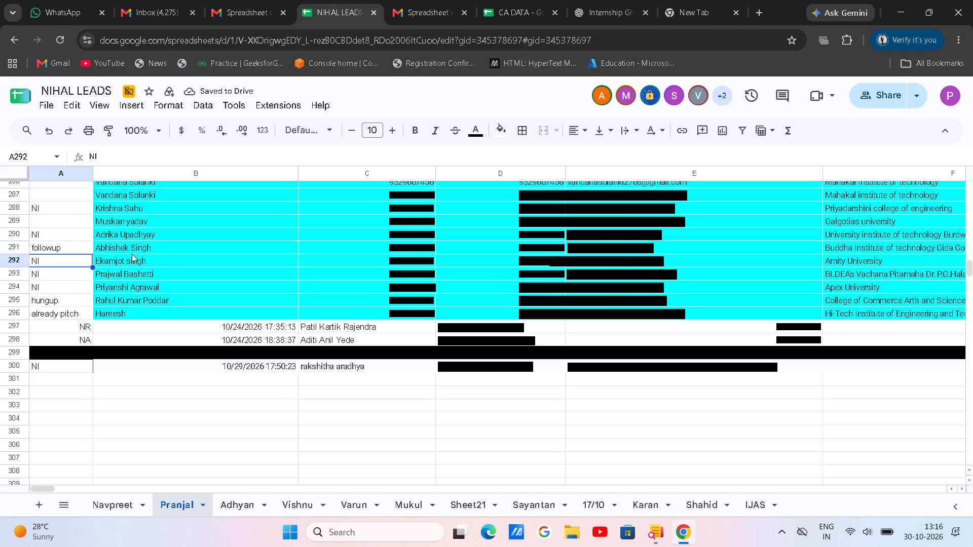
click(158, 247)
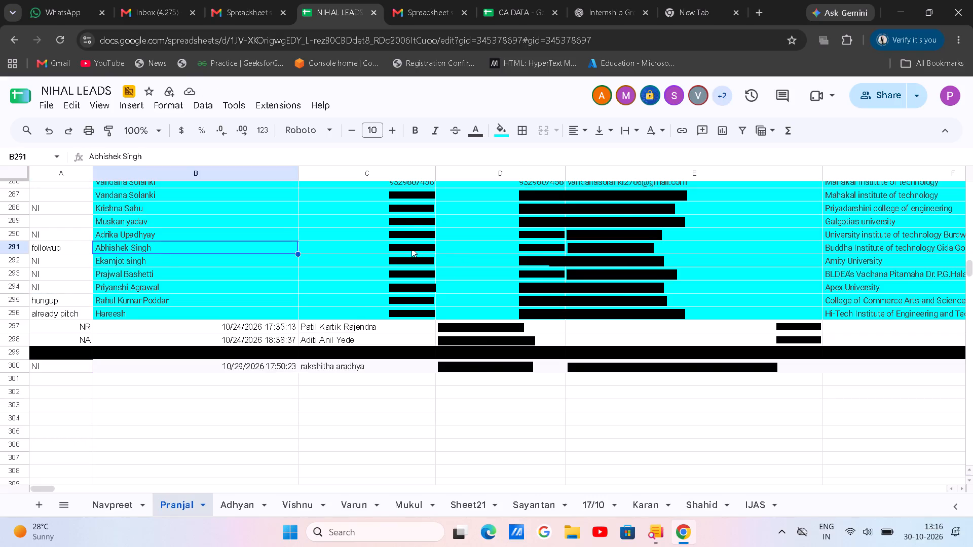
click(411, 248)
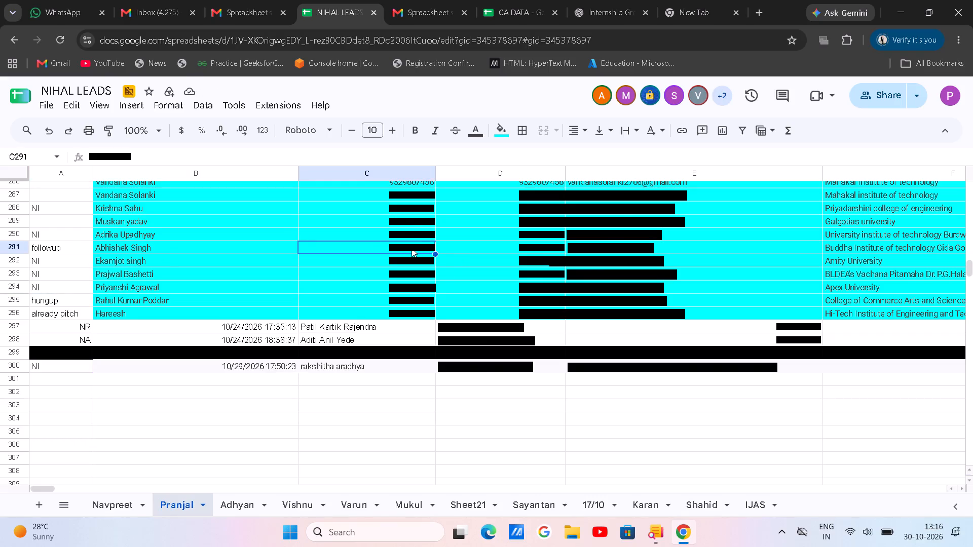
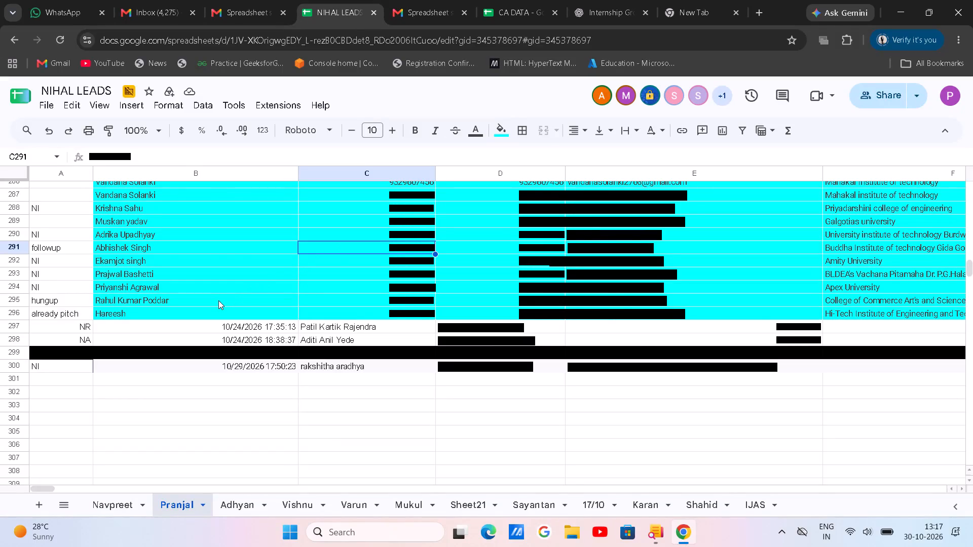
Check the name and the column C contact detail of the lead without a call status in row 287.
scroll(218, 300, up, 3)
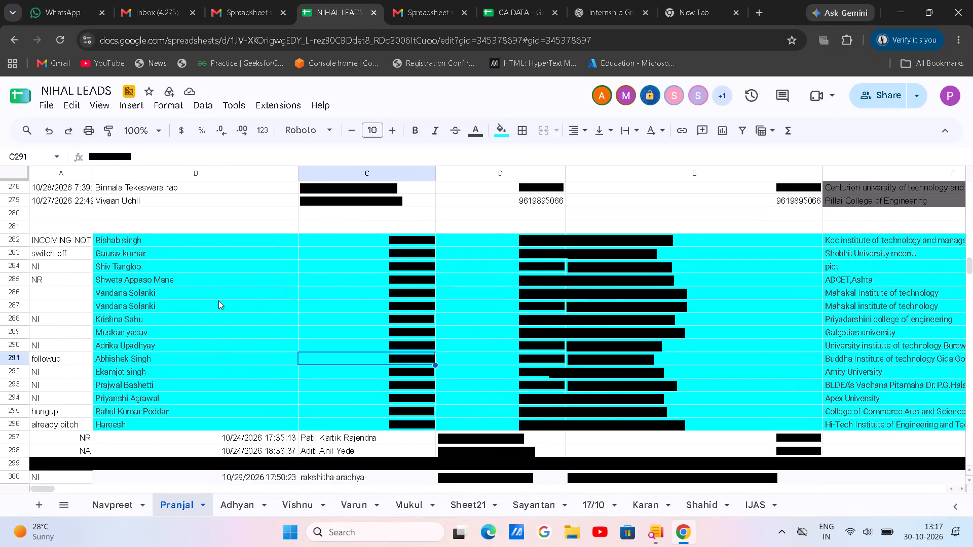
click(137, 283)
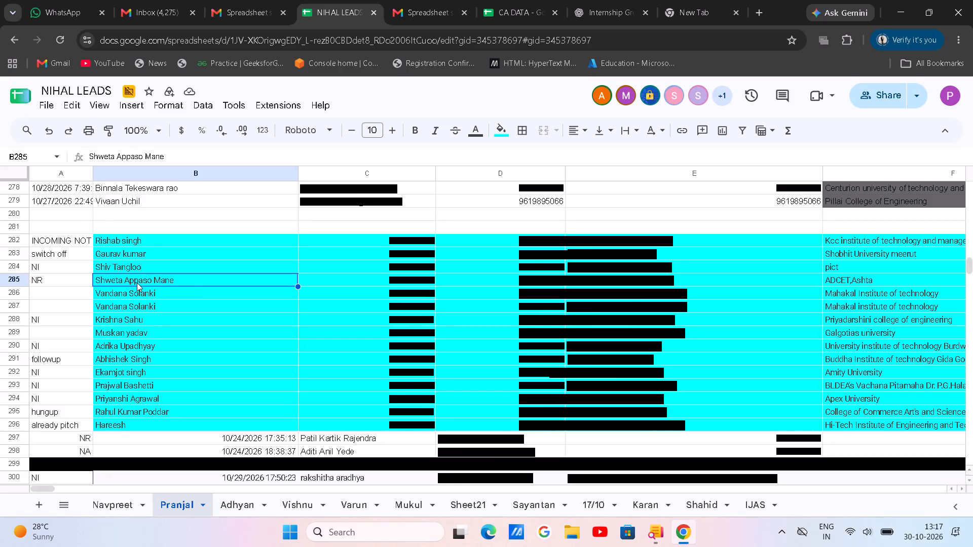
click(114, 304)
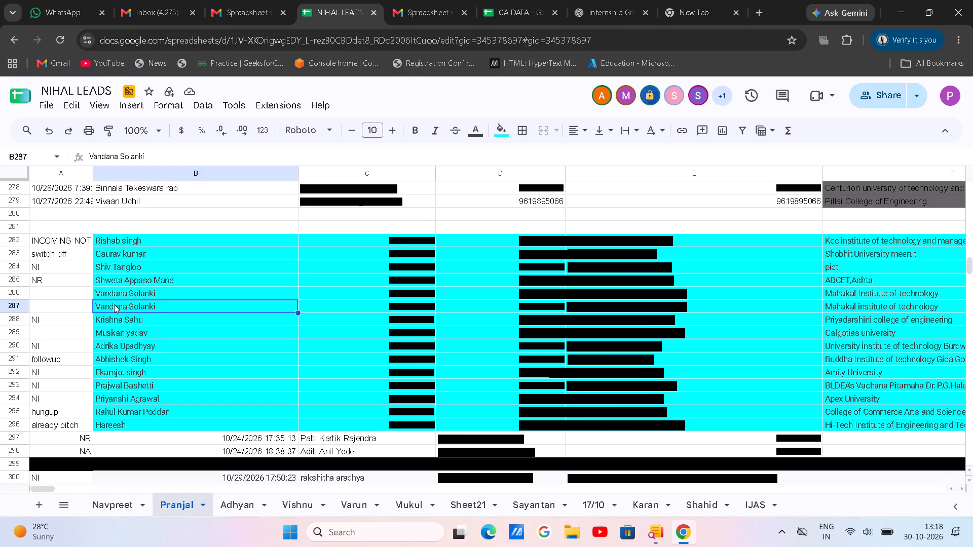
click(380, 305)
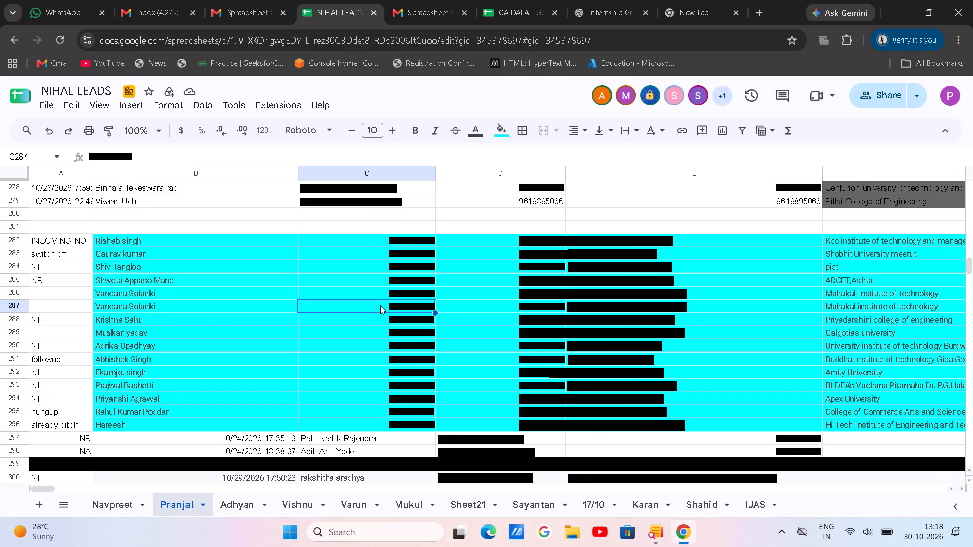
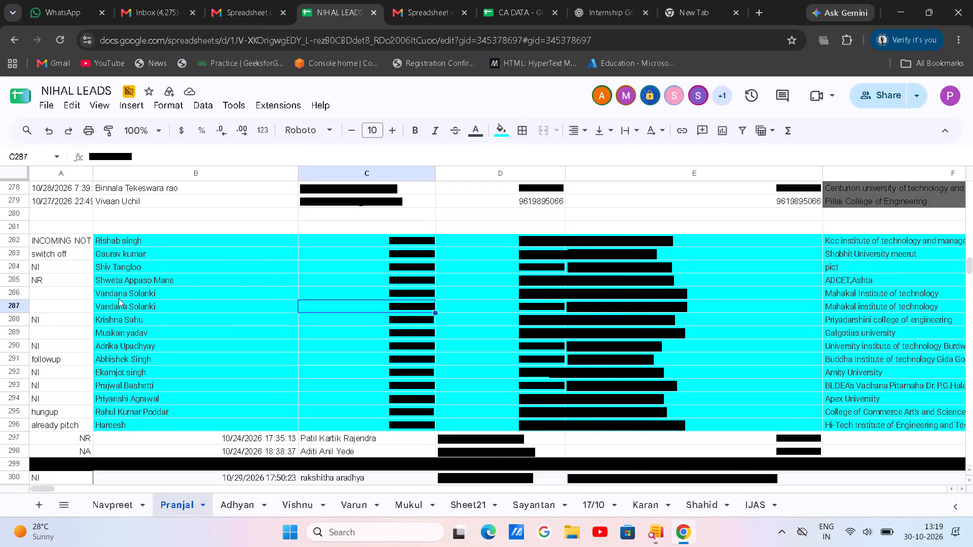
Check the lead name in row 286, and the name and column C contact detail of the NR lead in row 285.
click(119, 292)
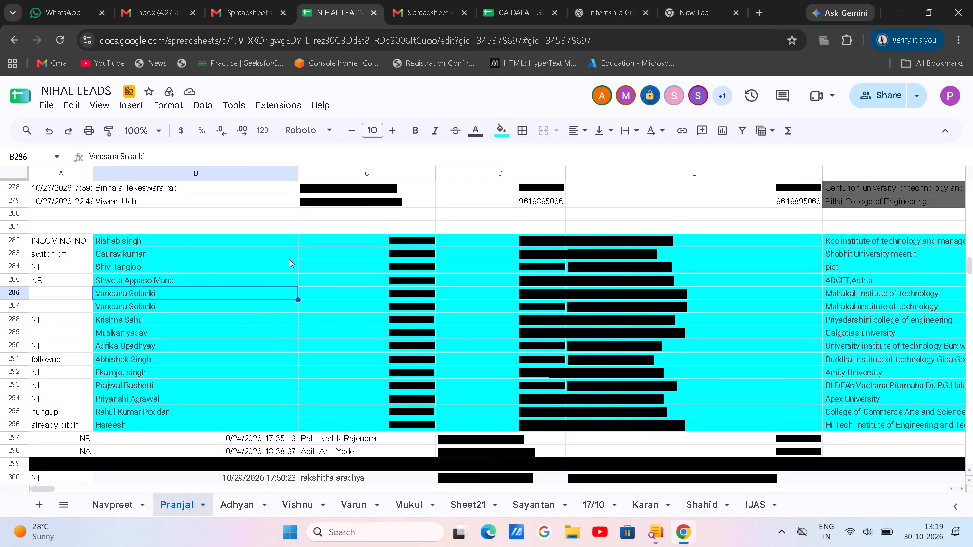
scroll(276, 253, up, 1)
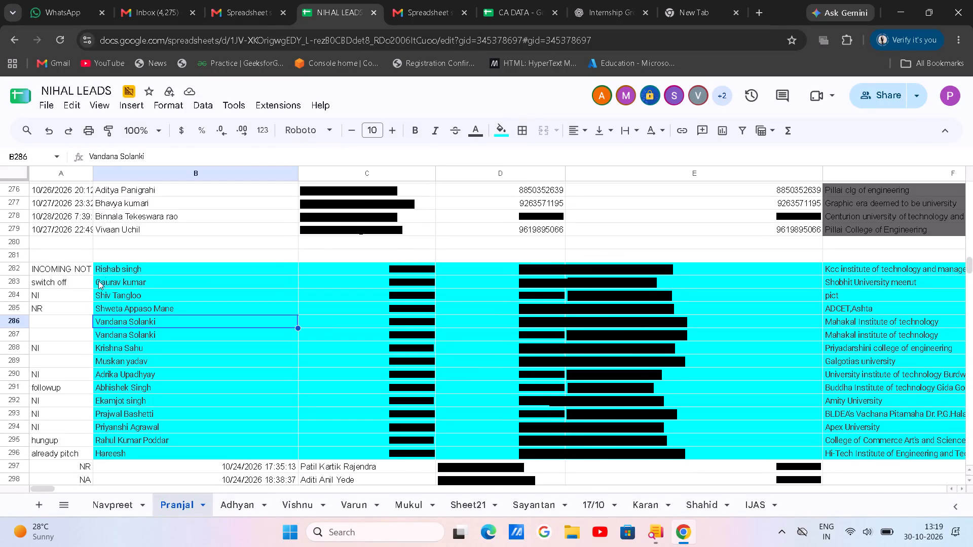
click(117, 313)
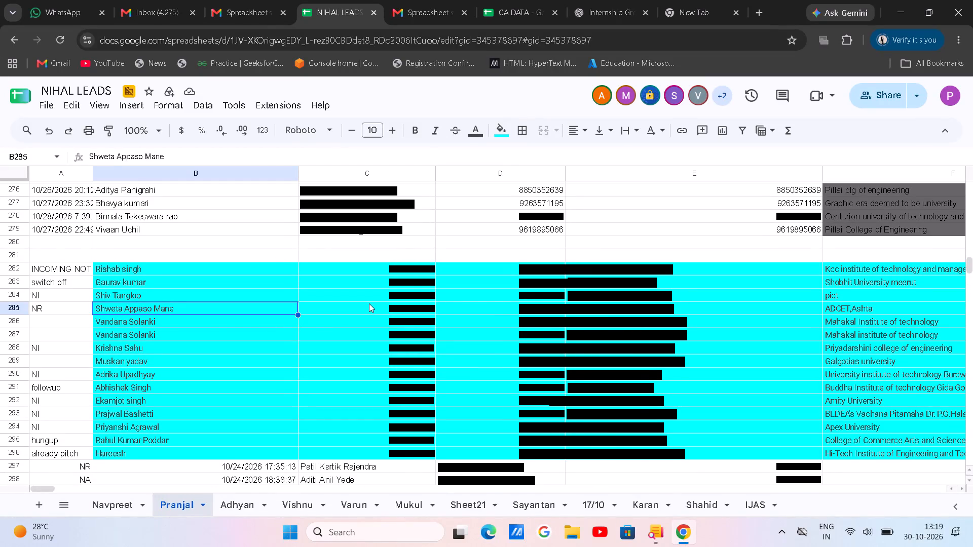
click(376, 308)
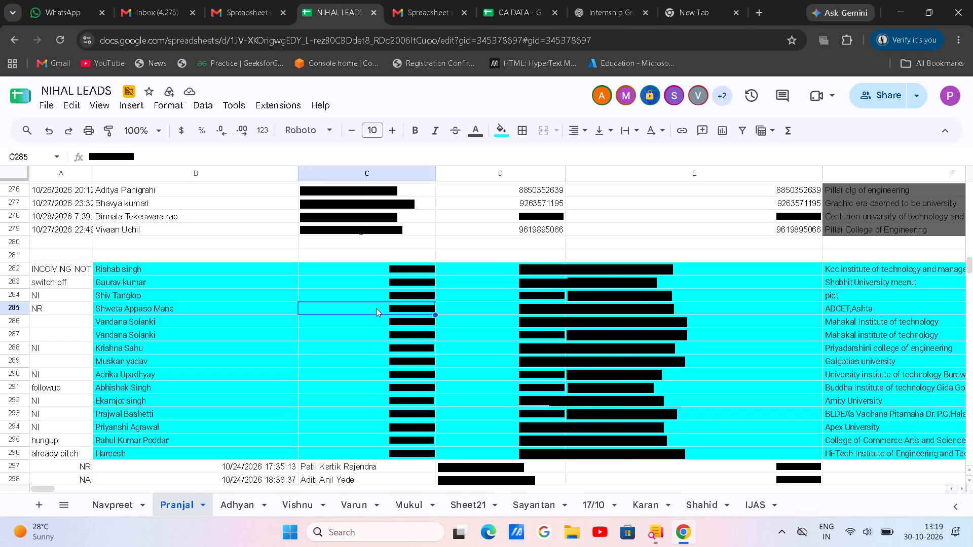
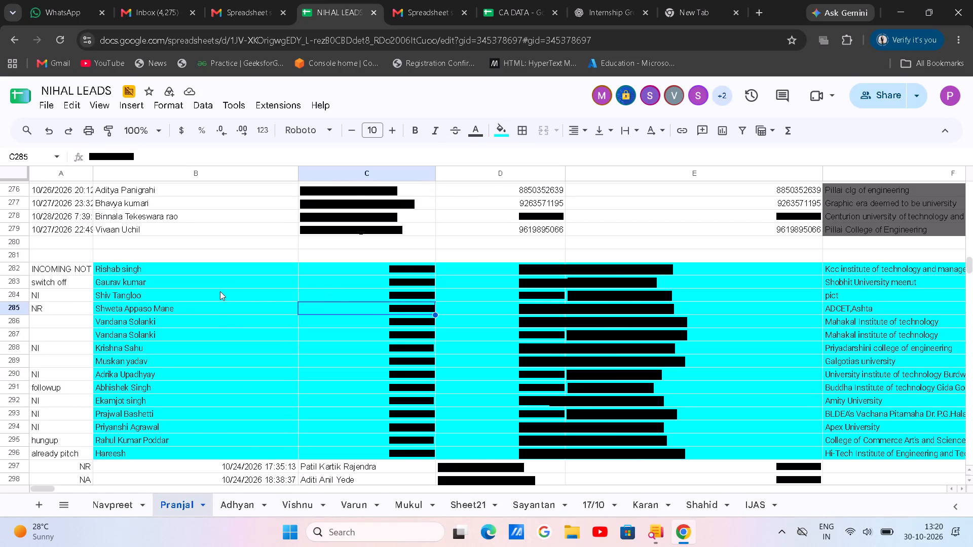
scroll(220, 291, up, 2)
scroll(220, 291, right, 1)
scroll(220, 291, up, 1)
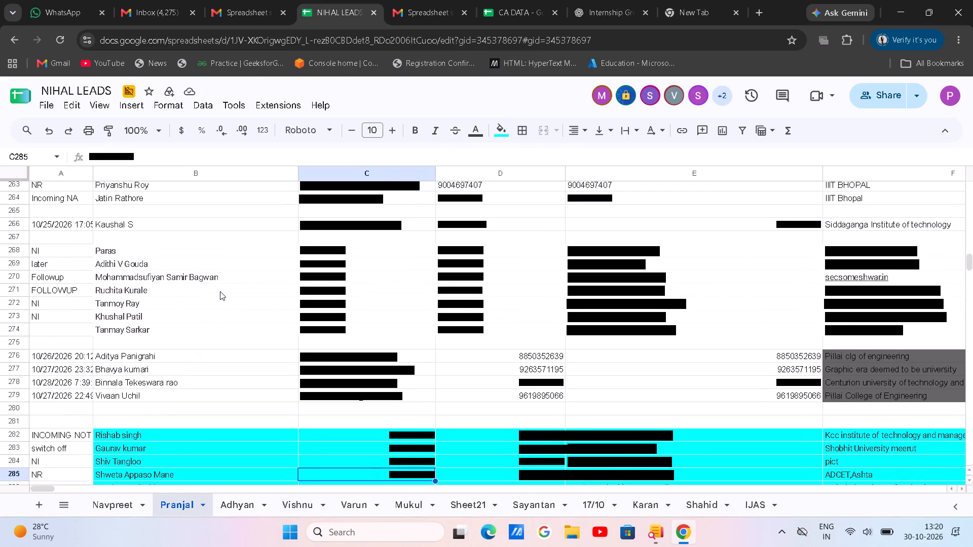
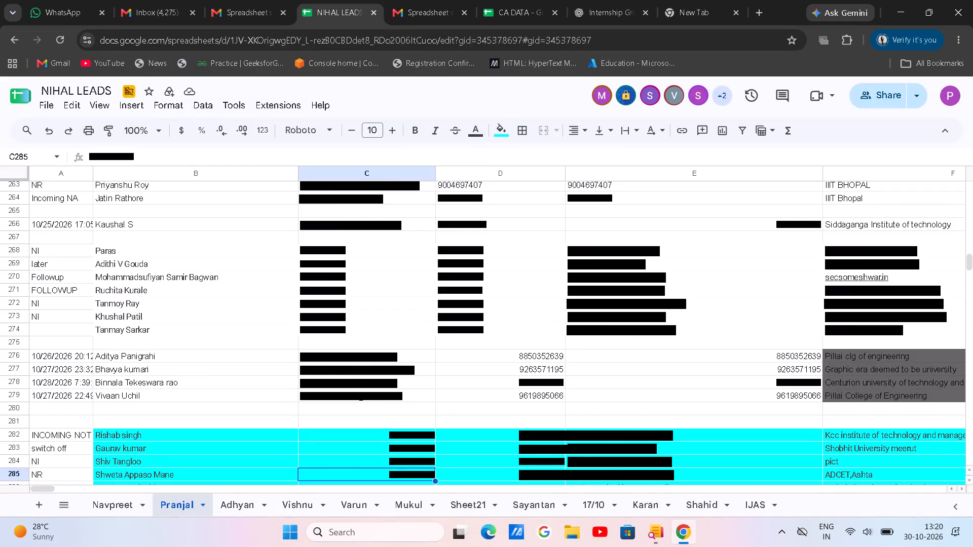
Examine the name and contact details of the highlighted lead without a call status in row 286.
scroll(199, 364, right, 2)
scroll(199, 364, down, 2)
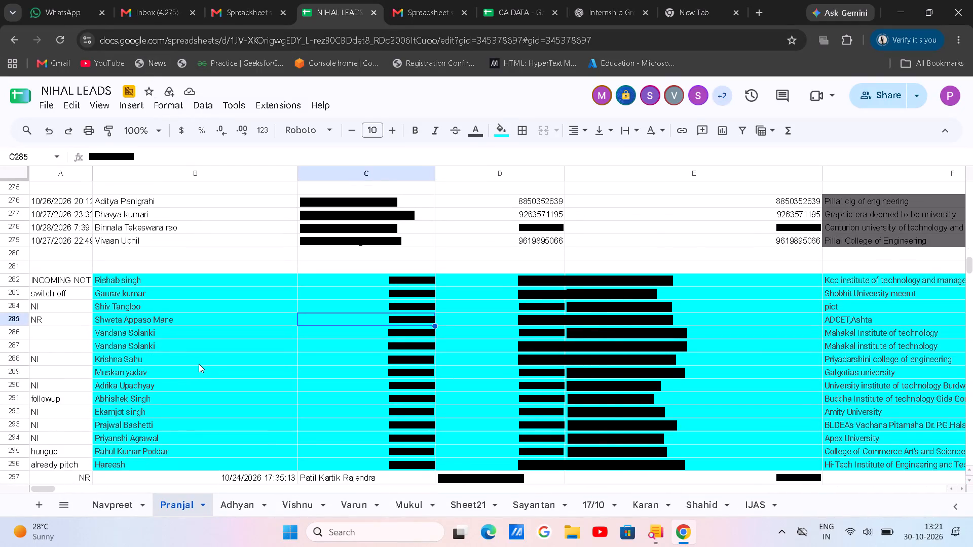
click(107, 331)
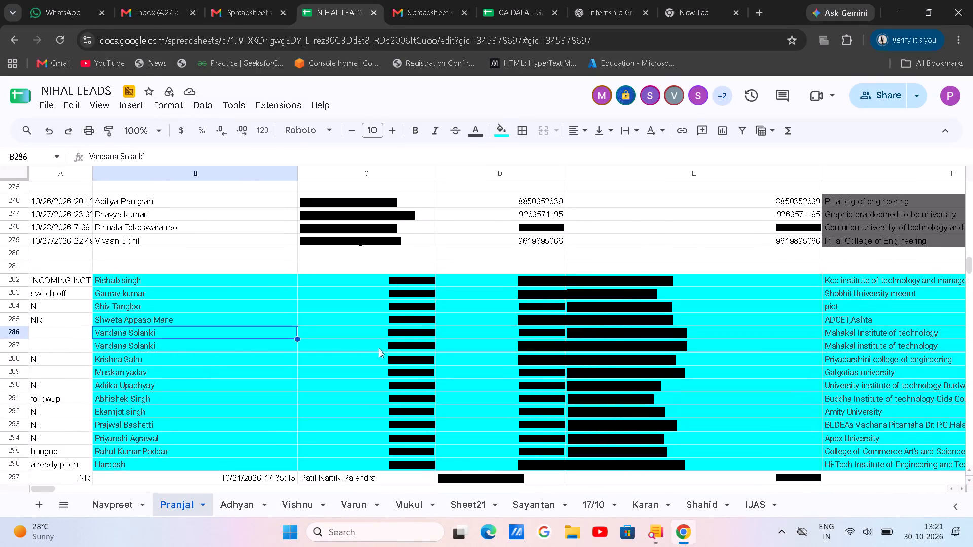
click(404, 330)
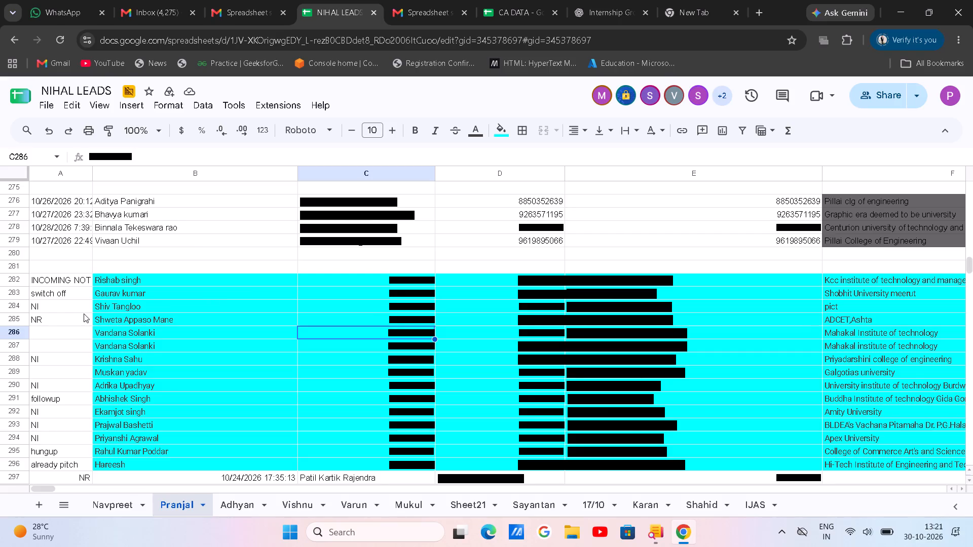
click(163, 346)
click(161, 333)
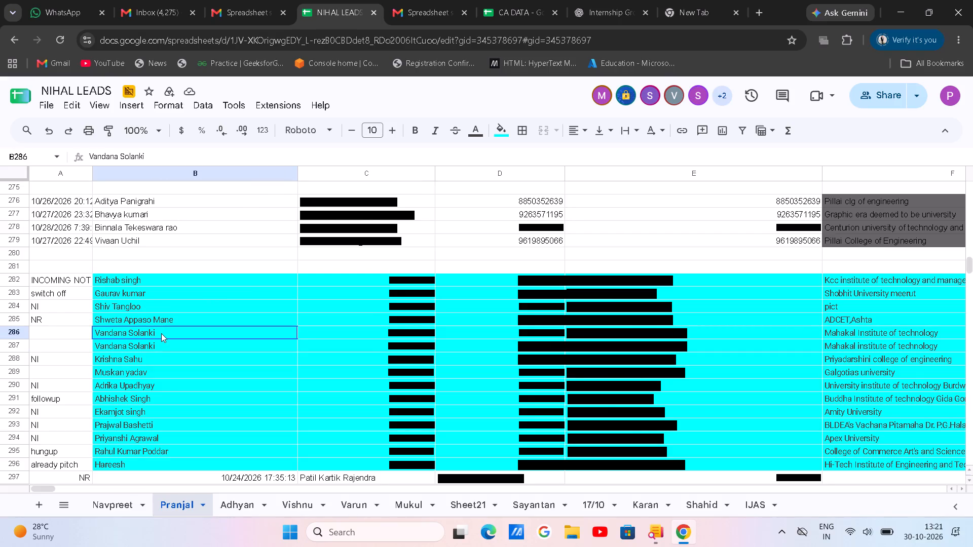
click(421, 323)
click(408, 335)
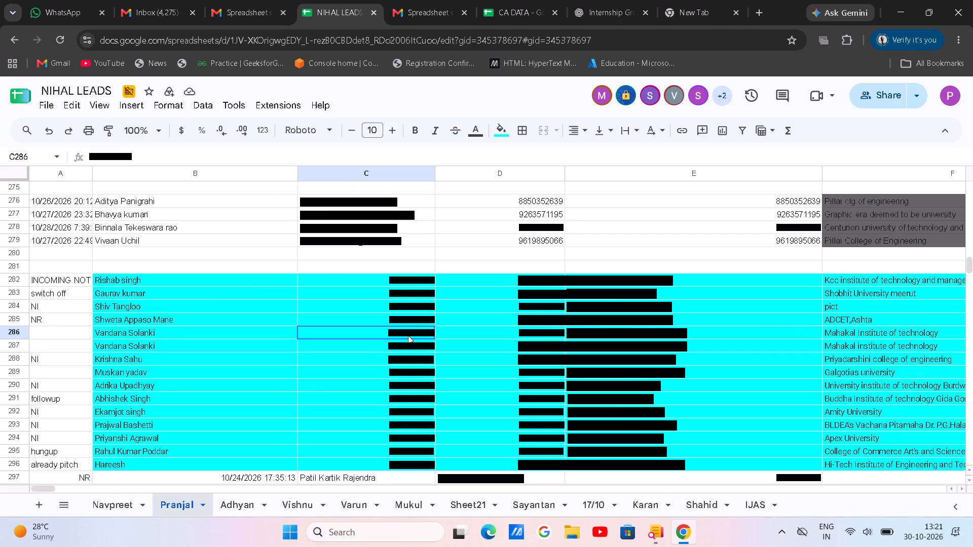
click(157, 336)
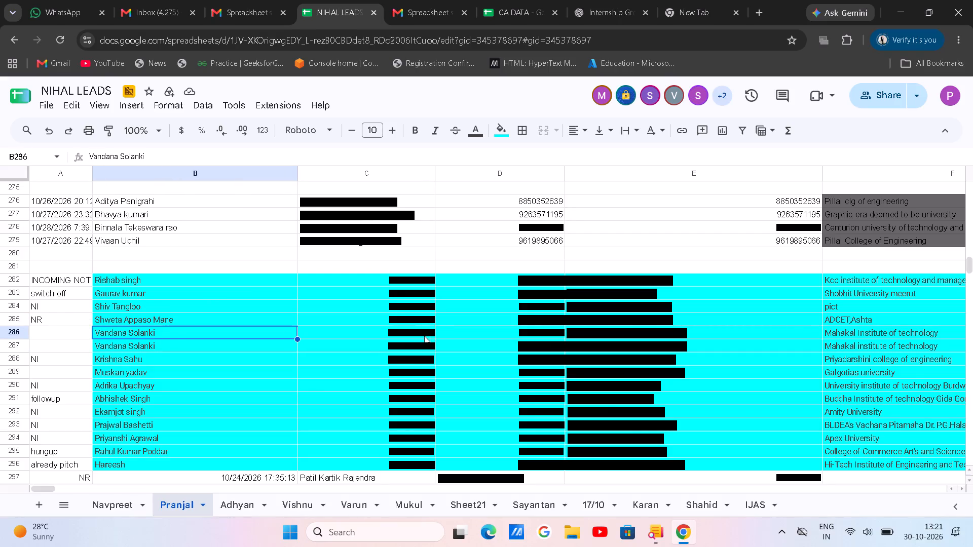
click(424, 336)
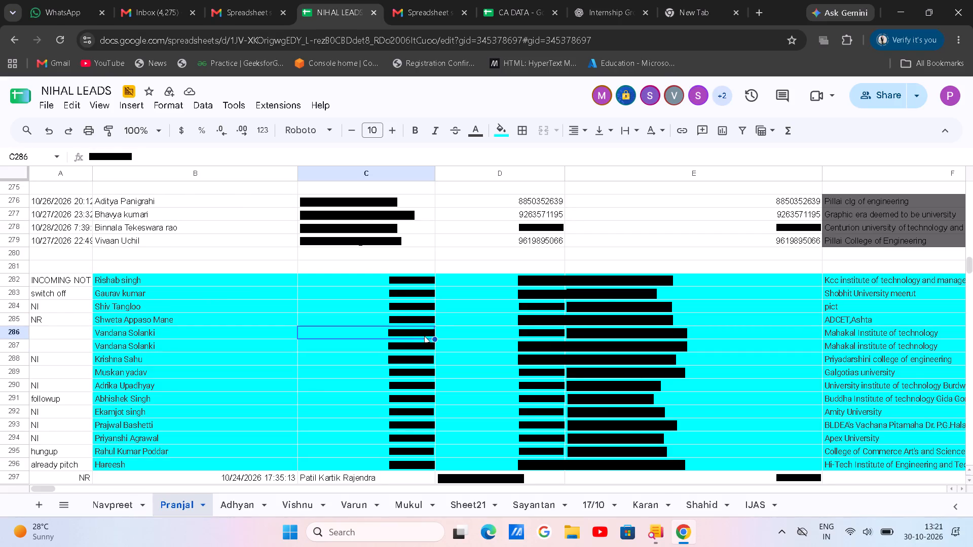
Look through the highlighted leads and check the name and contact details of the one without a status in row 289.
scroll(424, 336, up, 2)
scroll(424, 336, down, 1)
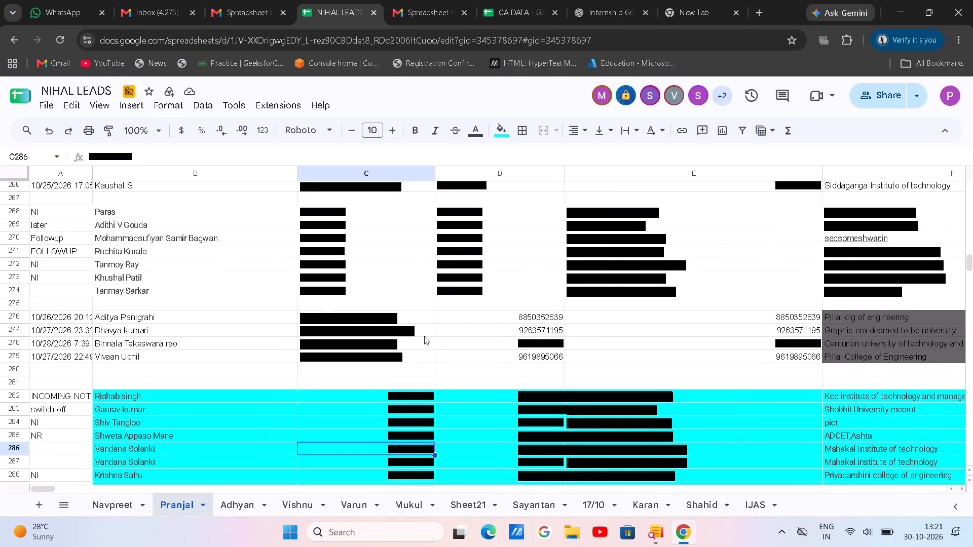
scroll(424, 336, down, 1)
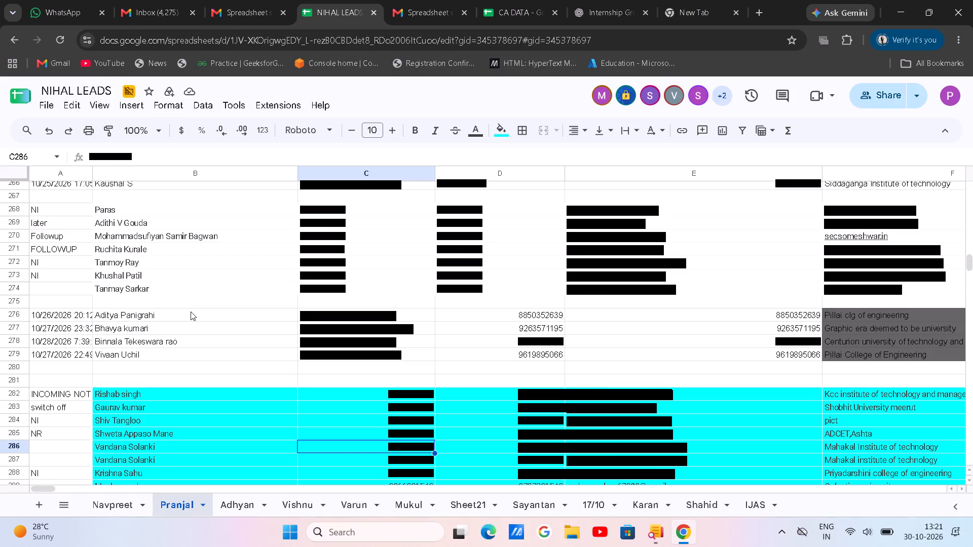
scroll(191, 311, down, 1)
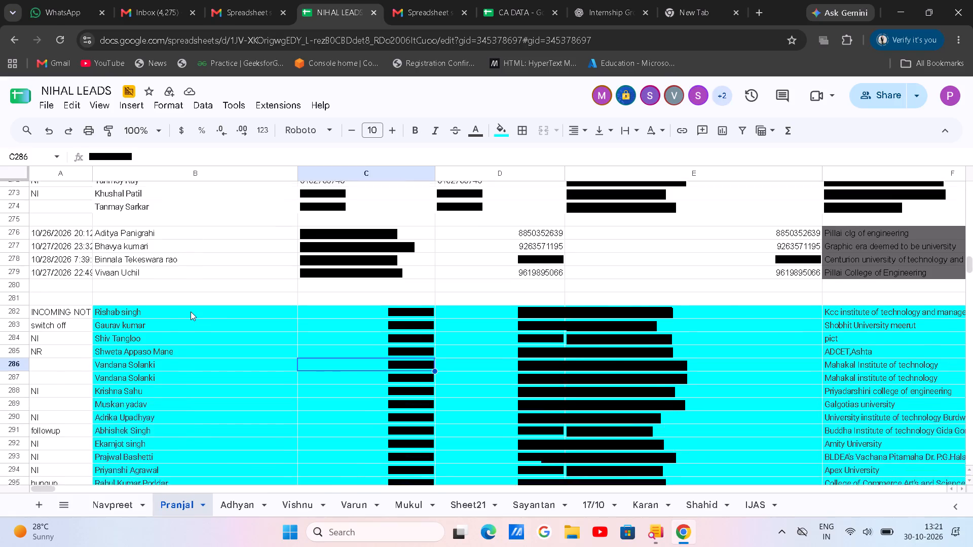
scroll(191, 311, down, 1)
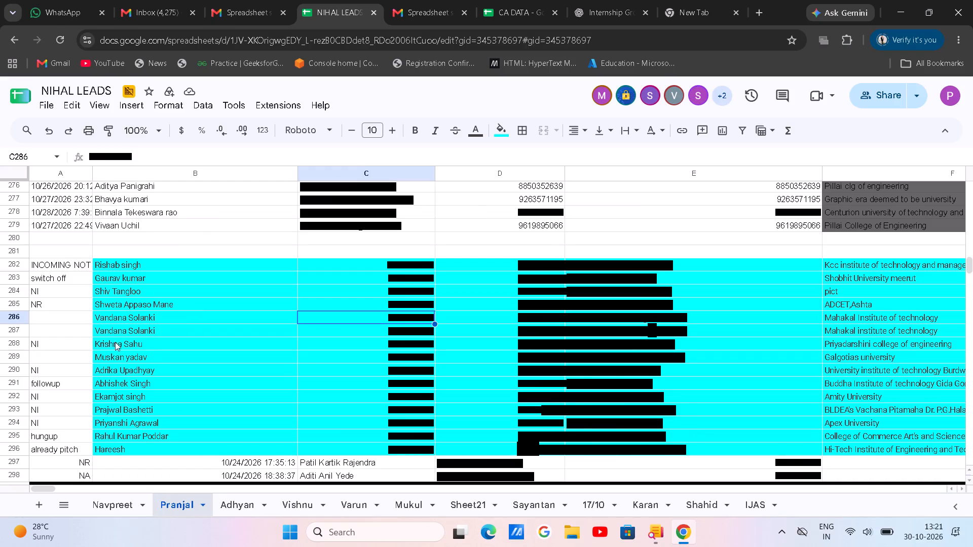
click(116, 356)
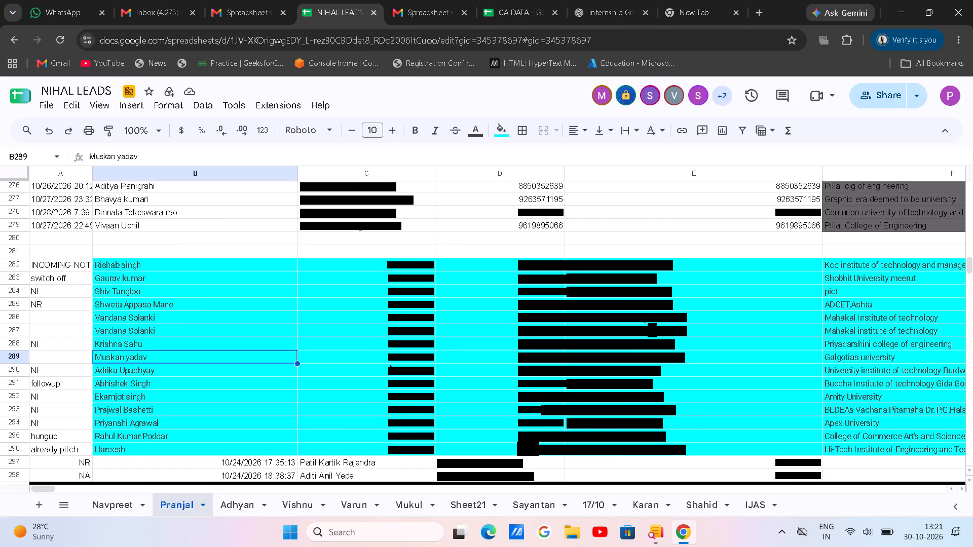
click(390, 365)
click(390, 363)
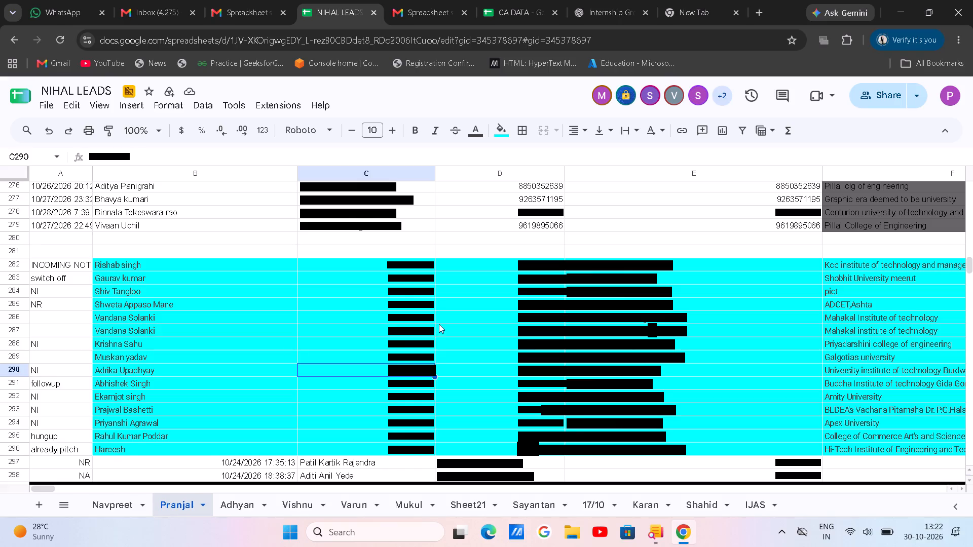
click(398, 354)
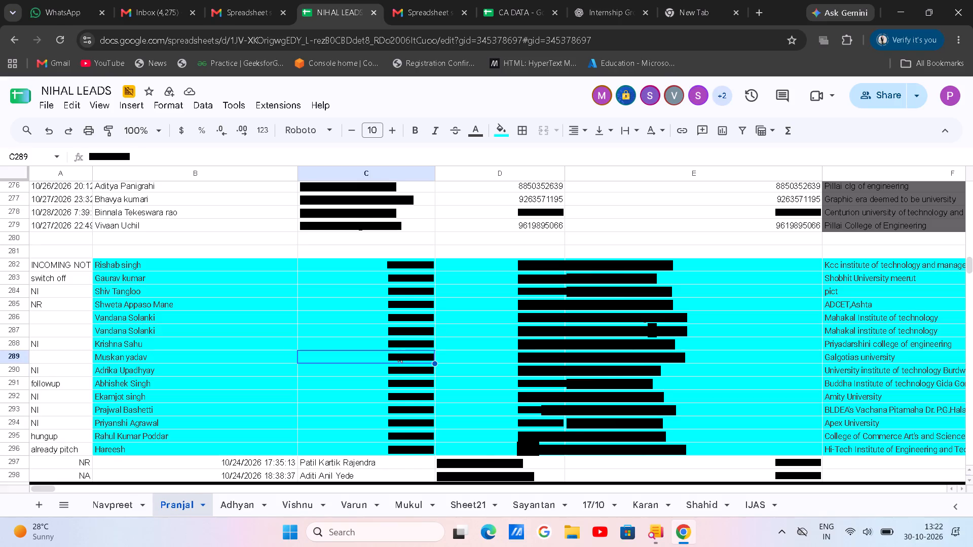
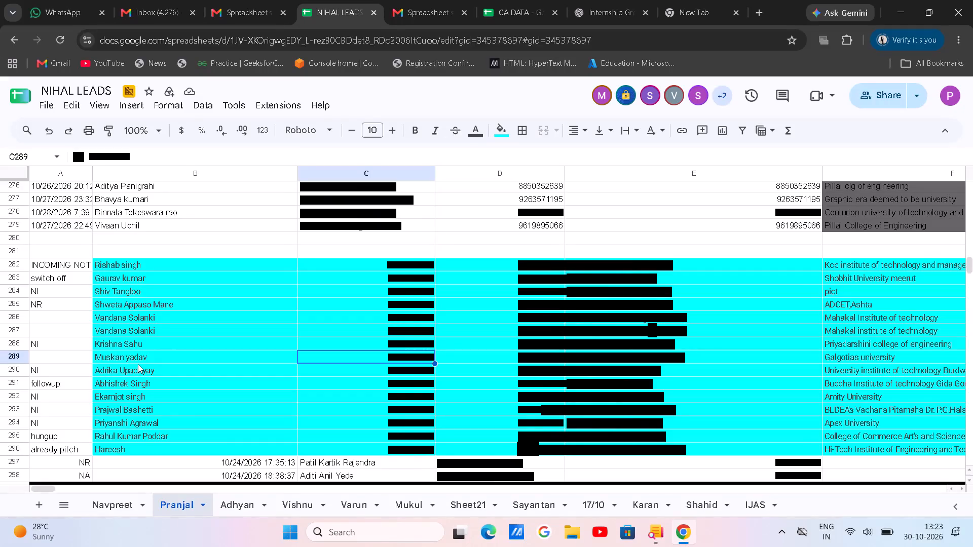
Examine the contact number, college, branch, year and course interest of the highlighted lead in row 289.
click(138, 364)
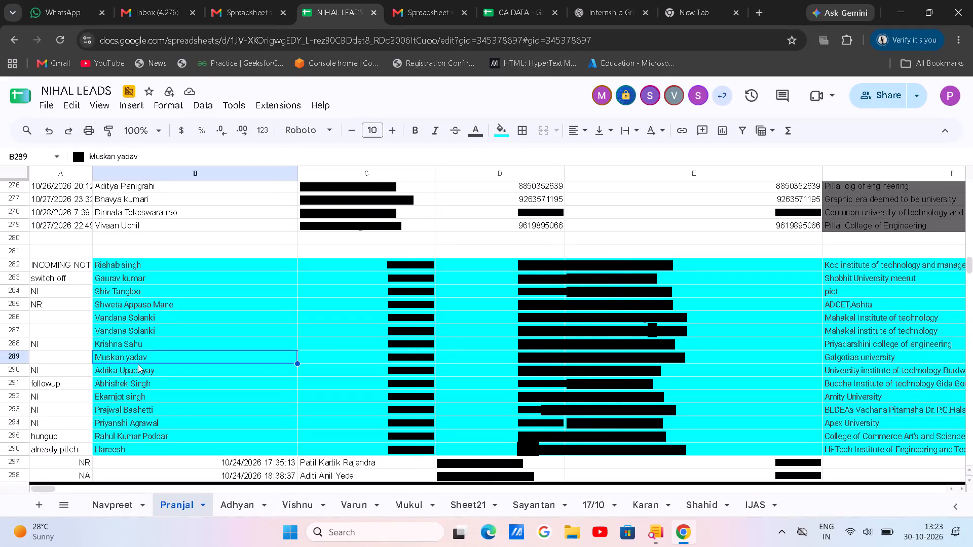
click(361, 360)
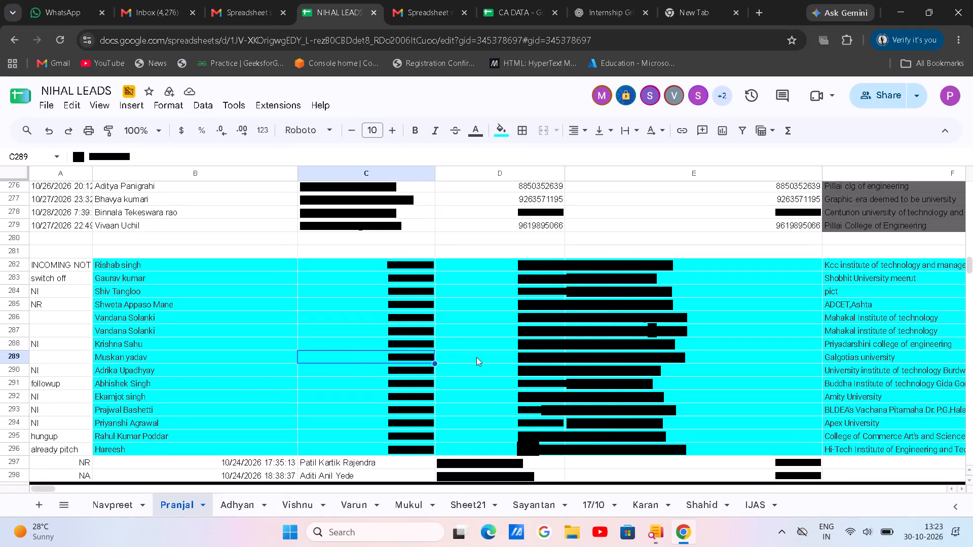
click(541, 356)
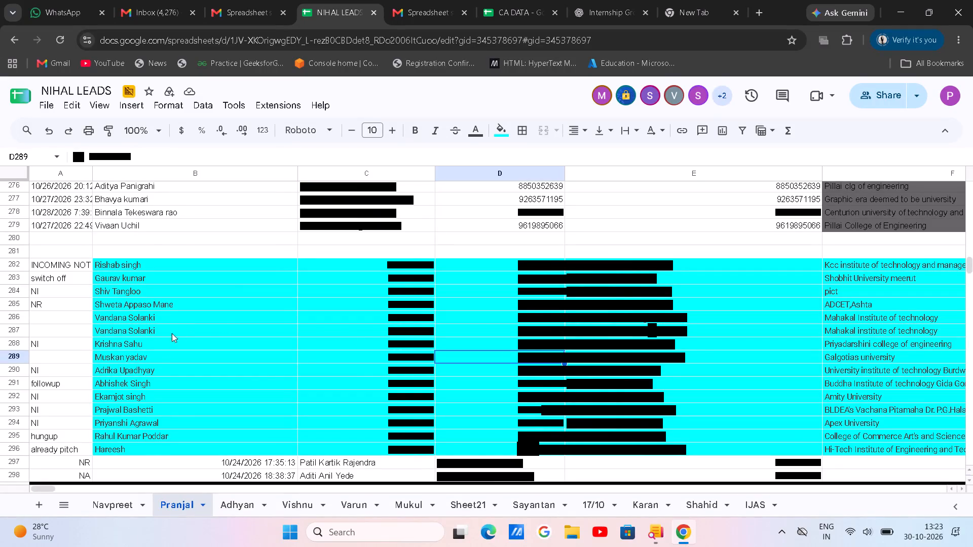
click(156, 359)
click(399, 356)
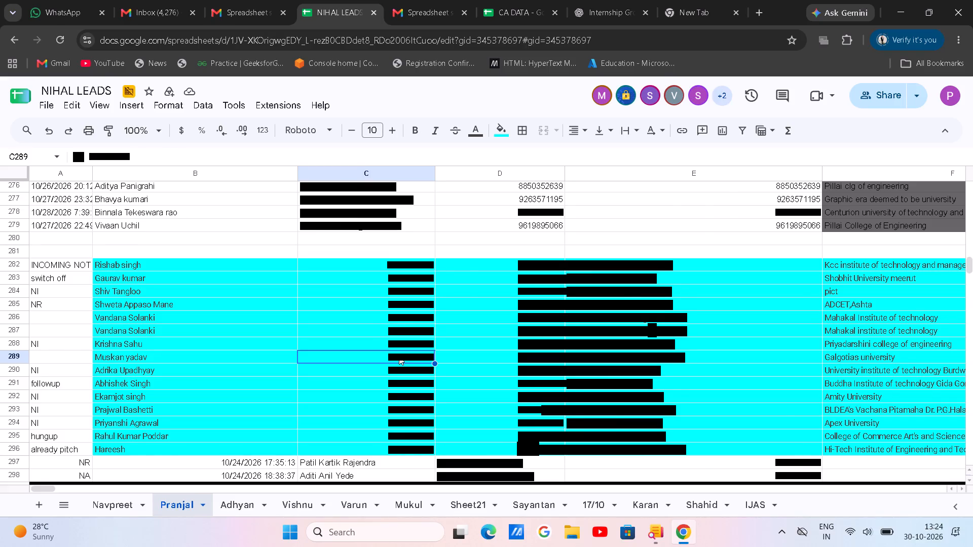
scroll(399, 356, left, 6)
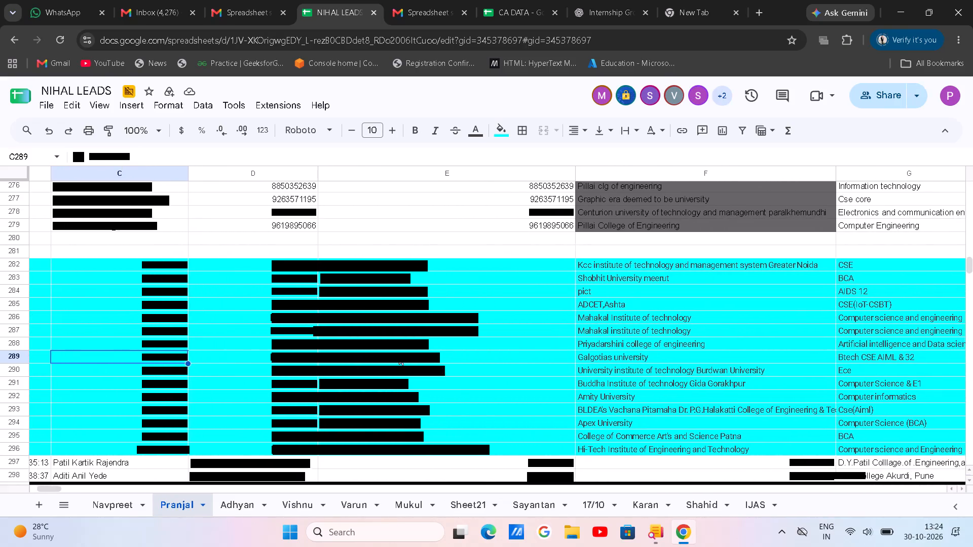
scroll(399, 356, left, 5)
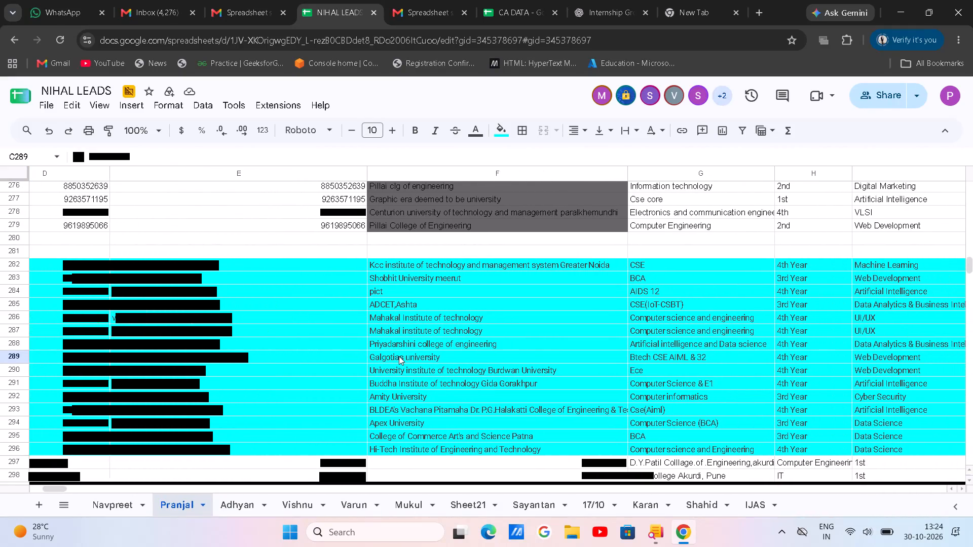
scroll(399, 356, left, 2)
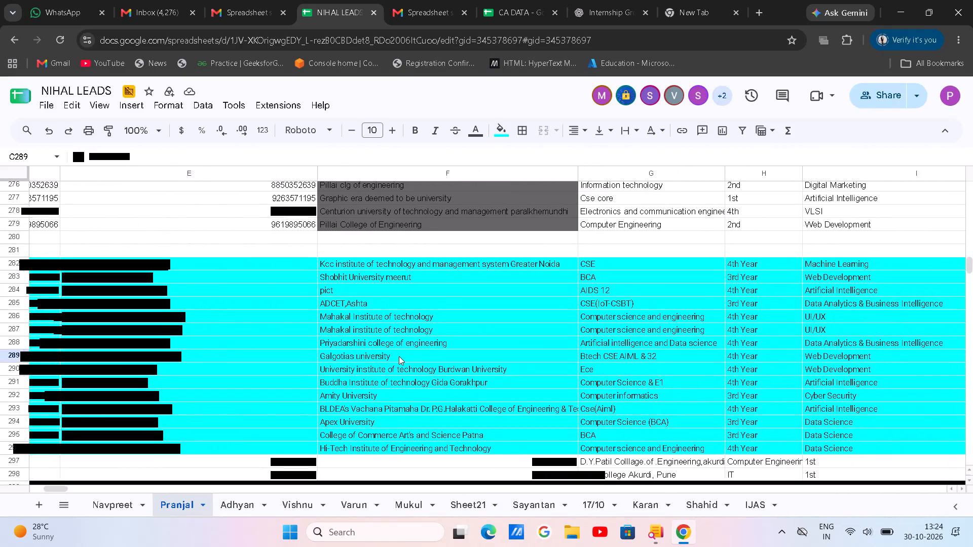
scroll(399, 356, left, 2)
scroll(399, 356, right, 8)
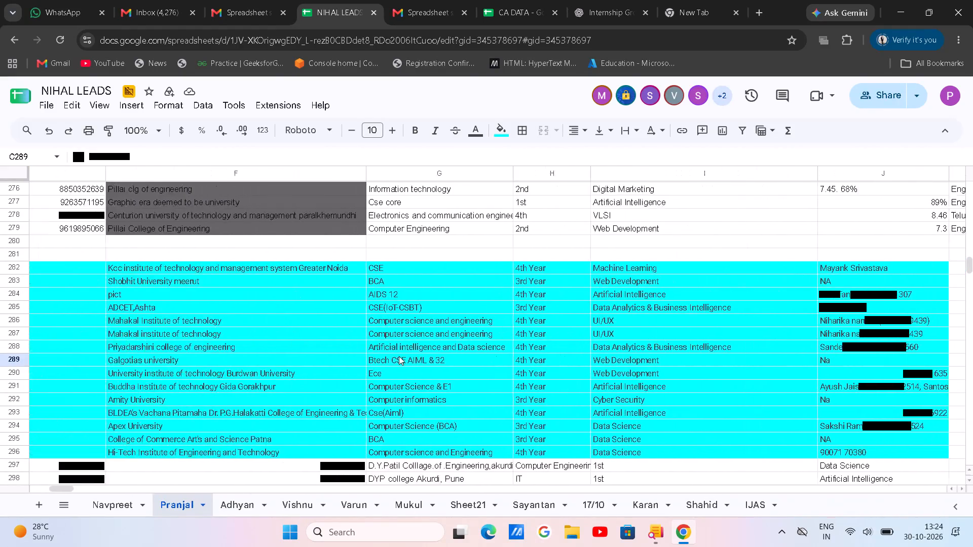
Enter "later" as the call status of the Galgotias university lead in cell A289.
scroll(399, 356, right, 3)
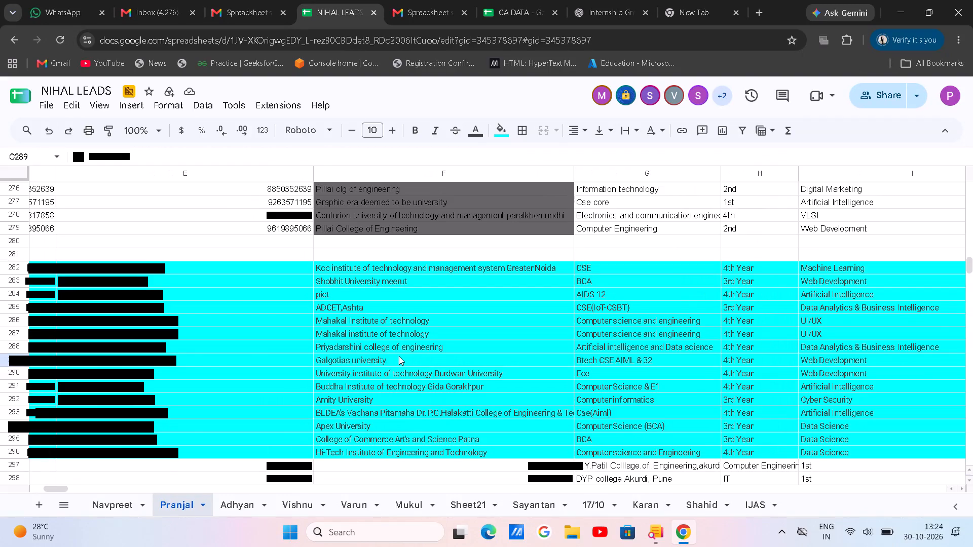
scroll(399, 356, right, 7)
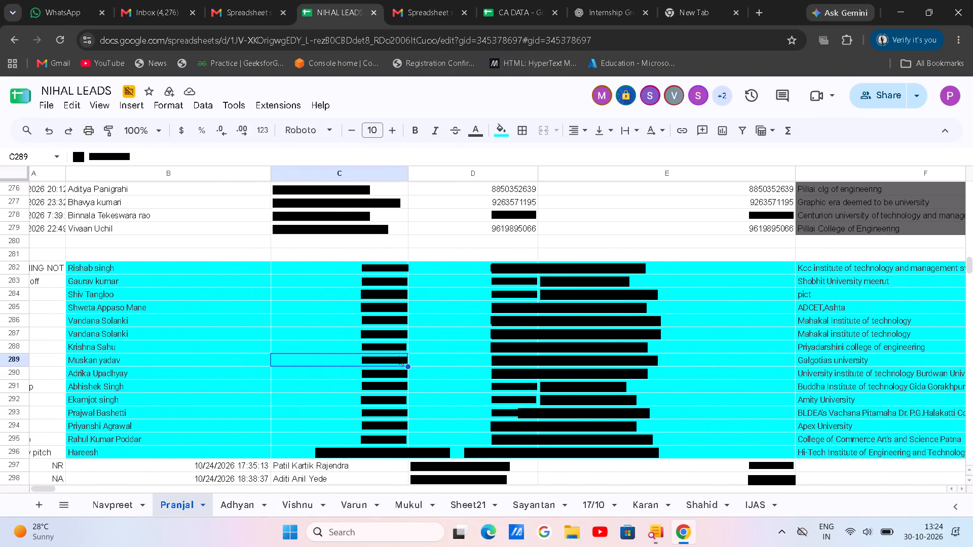
click(45, 355)
scroll(45, 355, right, 2)
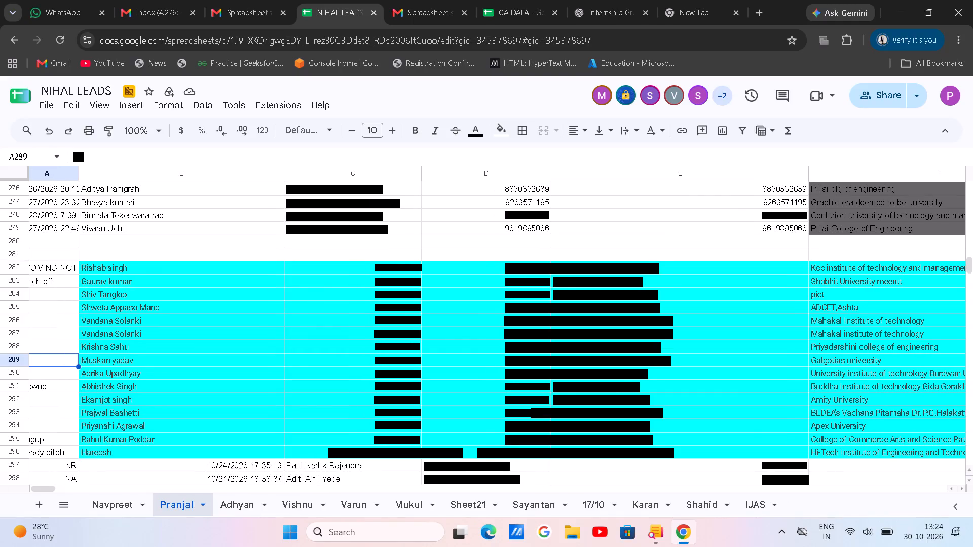
click(50, 371)
click(36, 360)
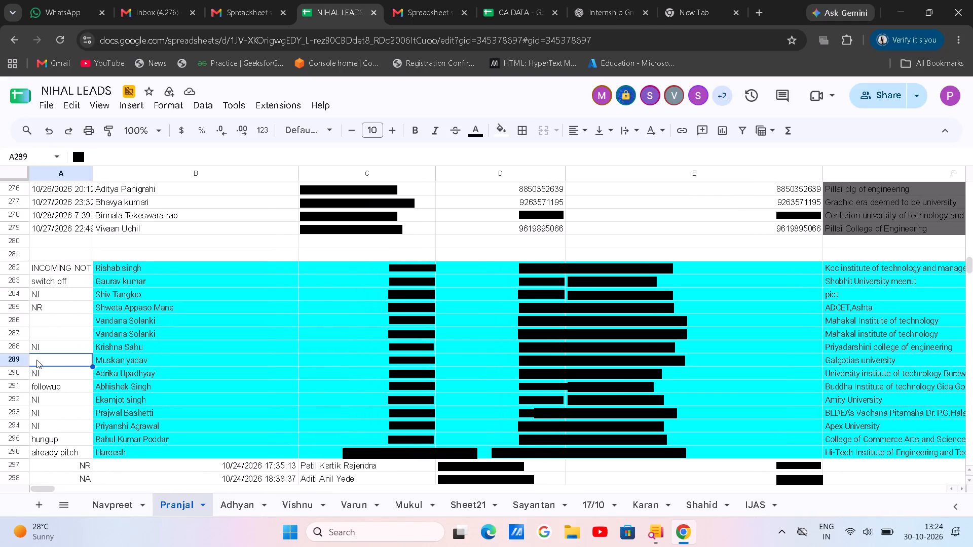
text(later)
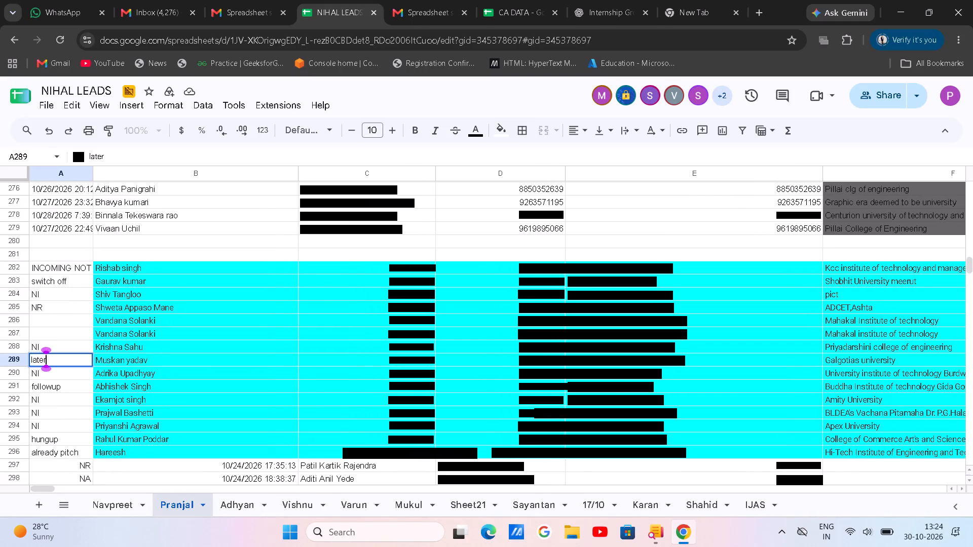
key(Down)
Check the contact number of the lead marked followup in row 291.
key(Down)
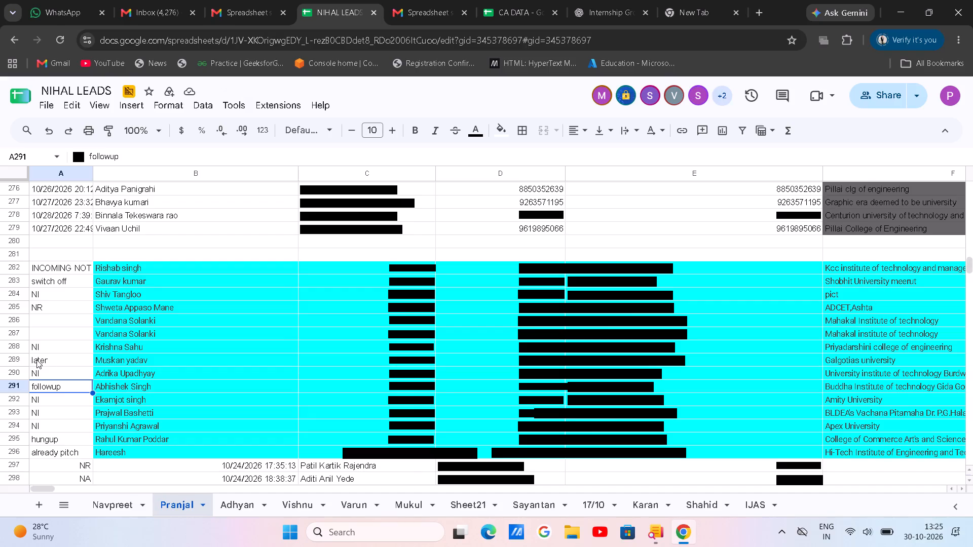
key(Right)
key(Right)
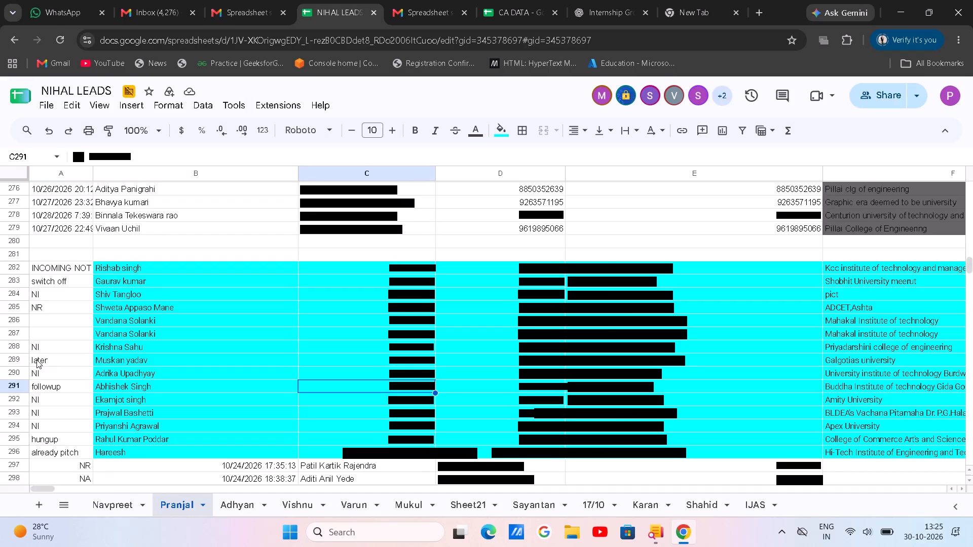
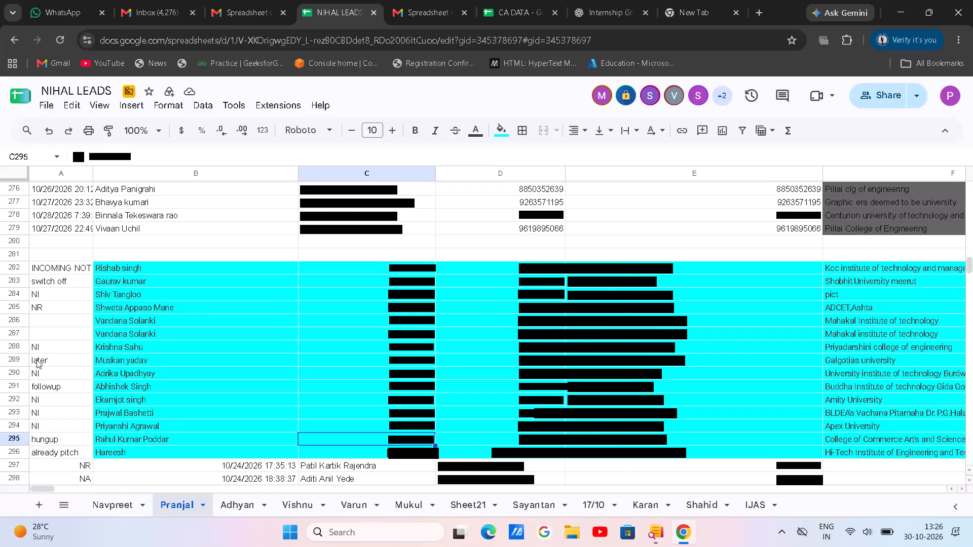
Review the call statuses of the unhighlighted leads in rows 297 to 300, just below the highlighted block.
key(Down)
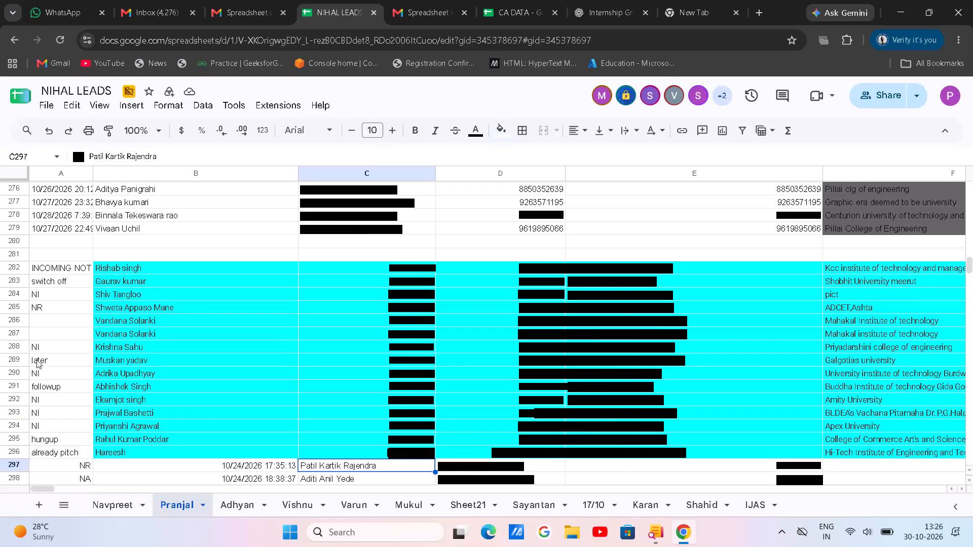
scroll(36, 360, down, 1)
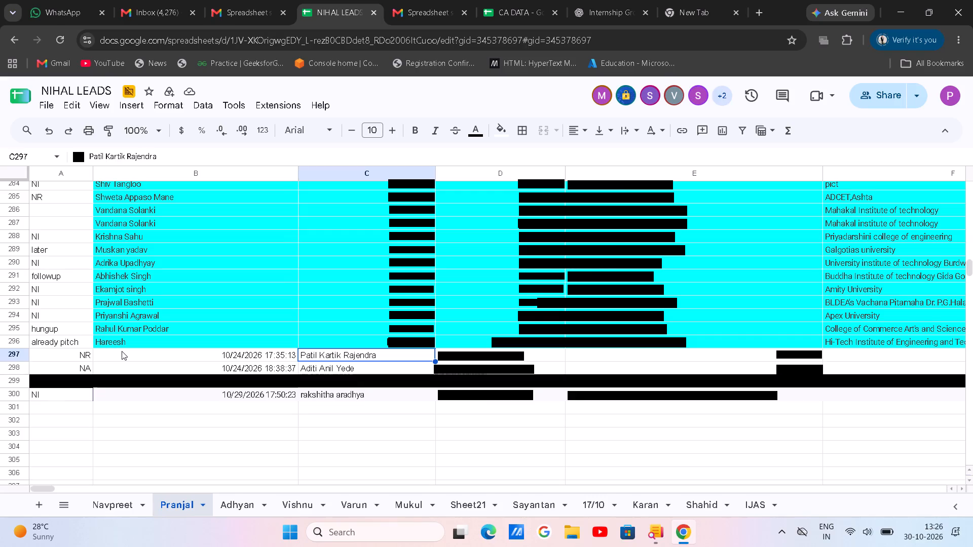
click(81, 357)
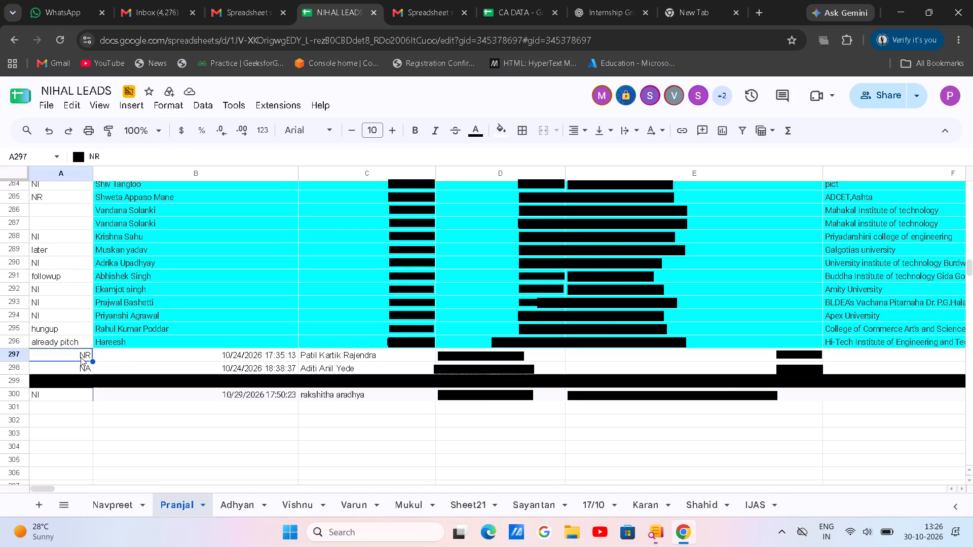
key(Left)
key(Left)
key(Left)
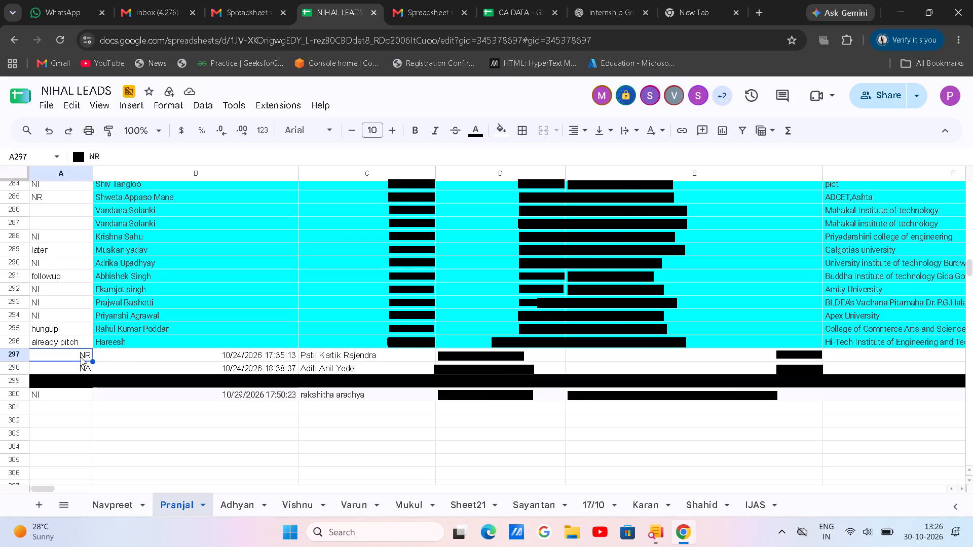
key(Left)
key(Left)
scroll(81, 357, right, 6)
scroll(444, 429, down, 3)
scroll(444, 429, up, 5)
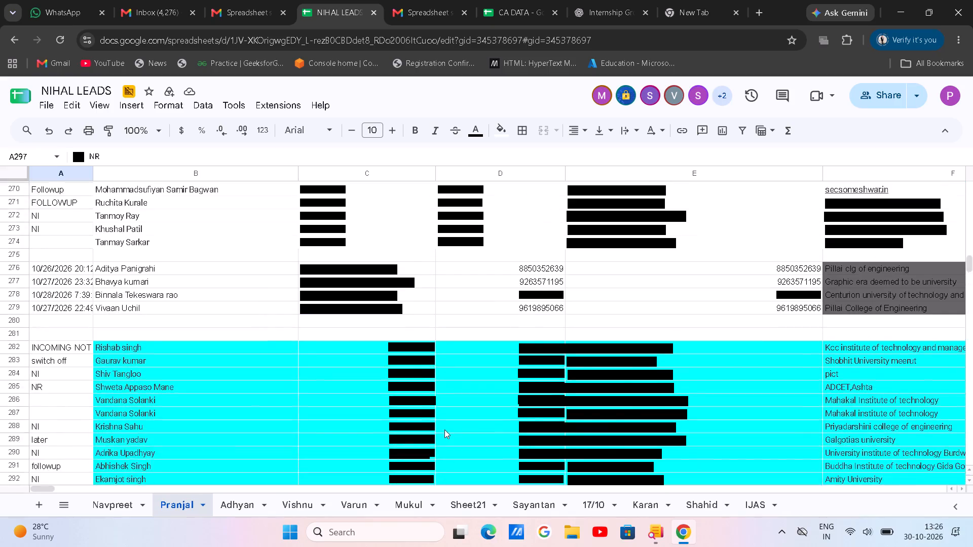
scroll(444, 429, down, 2)
scroll(444, 429, right, 3)
scroll(444, 429, left, 1)
scroll(444, 429, right, 2)
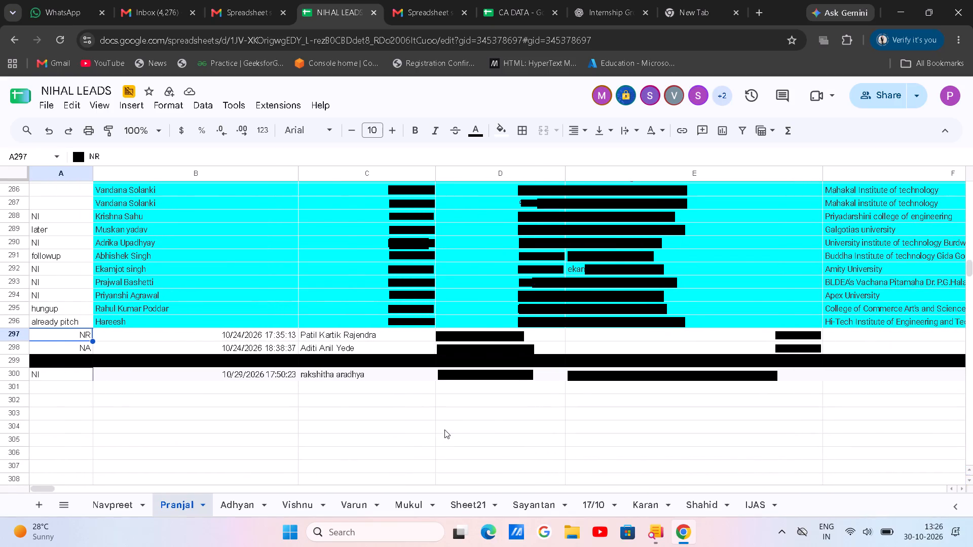
scroll(444, 429, right, 4)
Examine the timestamp, name, contact details and college of the unhighlighted lead marked NR in row 297.
click(160, 332)
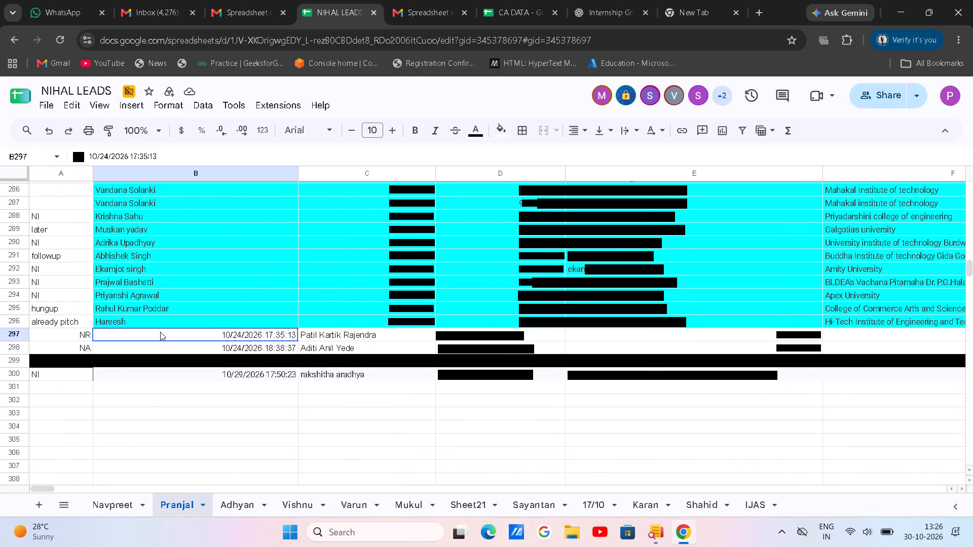
click(160, 332)
key(Right)
key(Right)
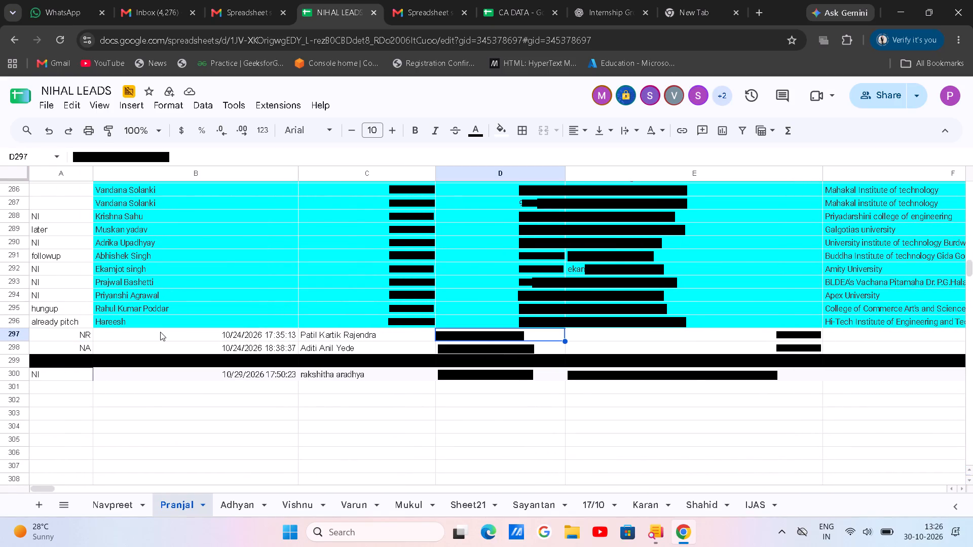
key(Right)
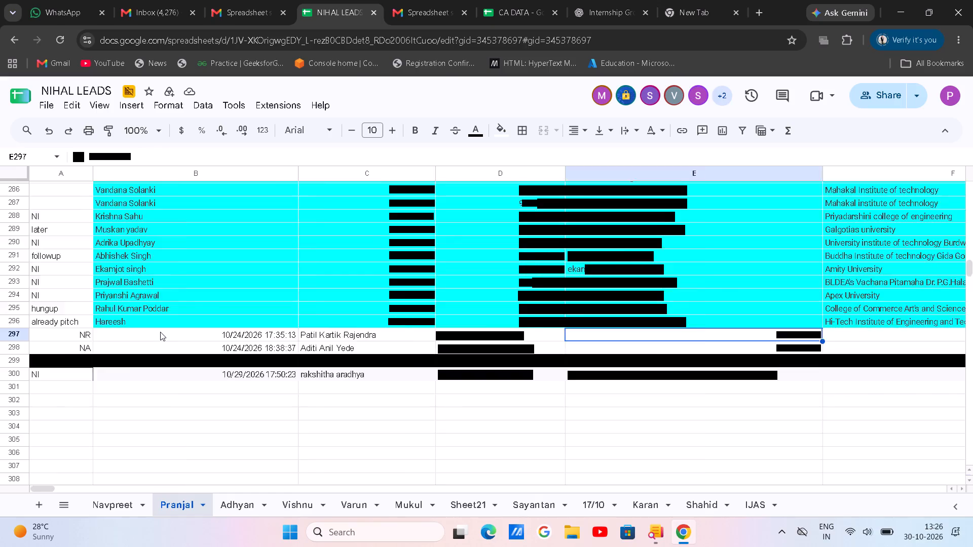
key(Right)
key(Right)
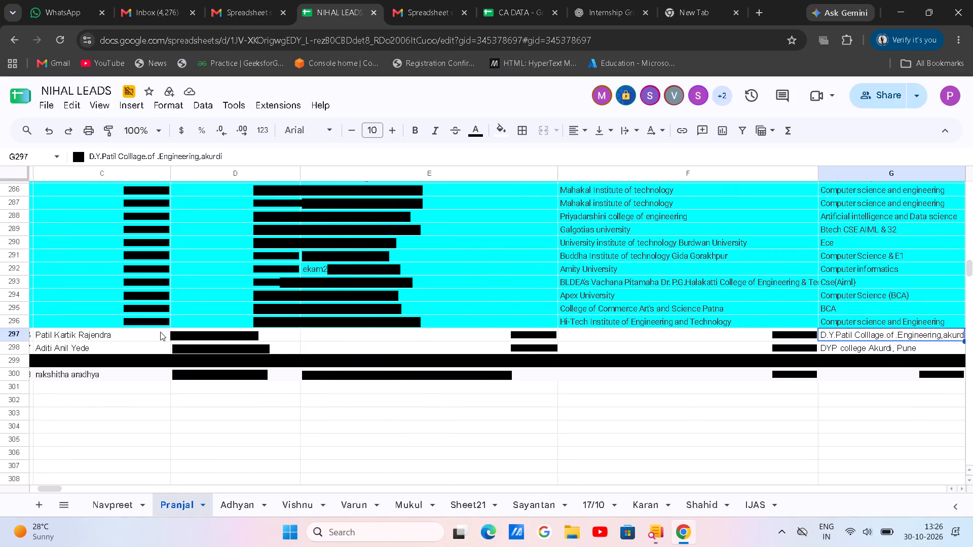
key(Left)
key(Left)
scroll(160, 332, right, 1)
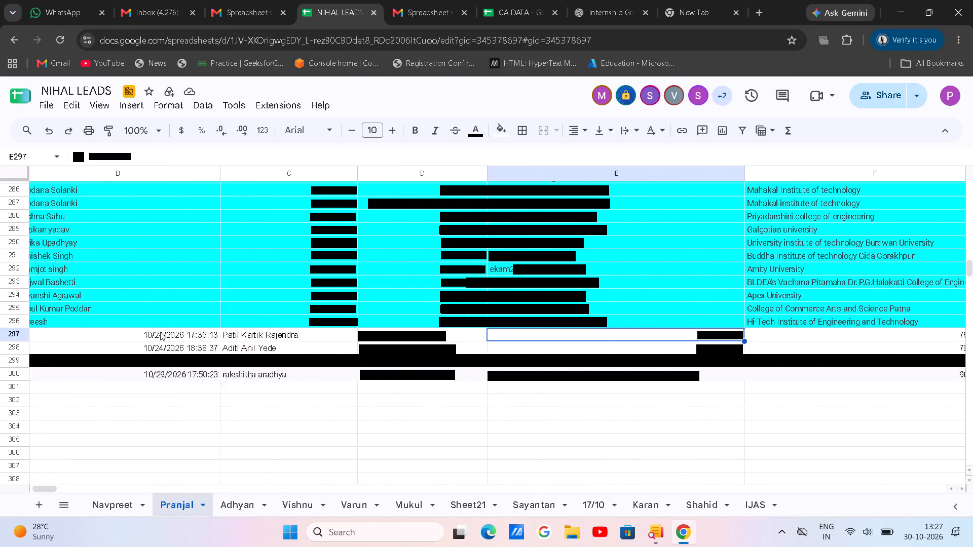
scroll(160, 332, right, 1)
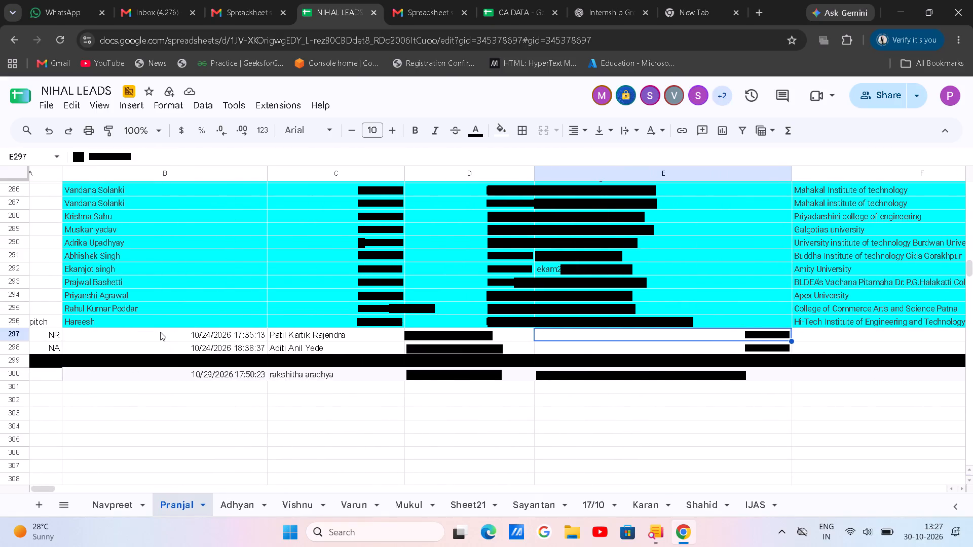
scroll(160, 332, right, 1)
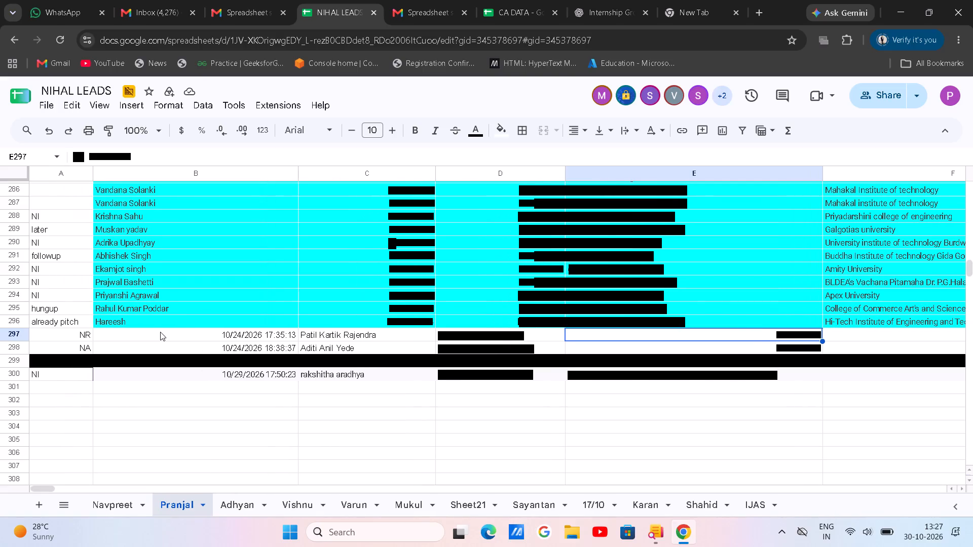
scroll(160, 332, right, 1)
Look through the earlier leads above the highlighted block, back to about row 242, for entries lacking a call status.
scroll(160, 332, up, 3)
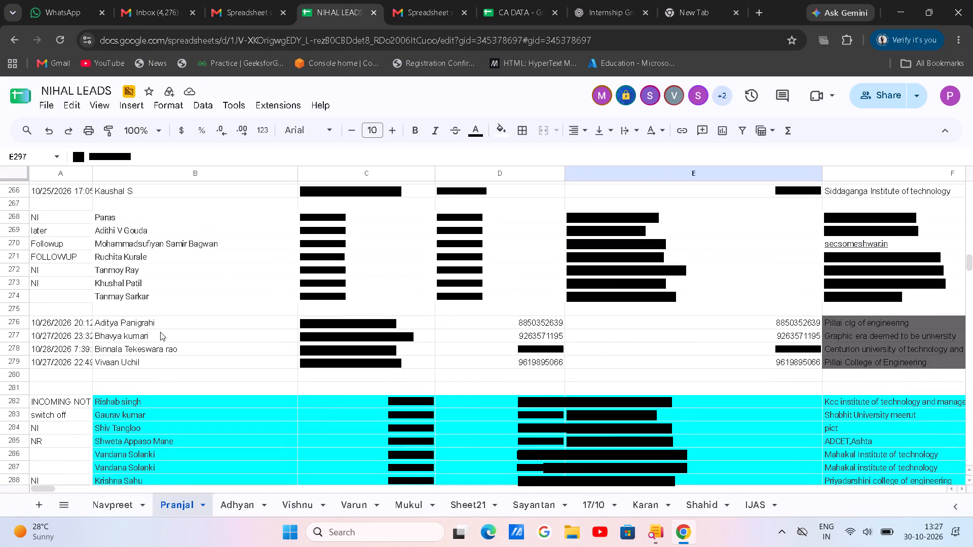
scroll(160, 332, left, 1)
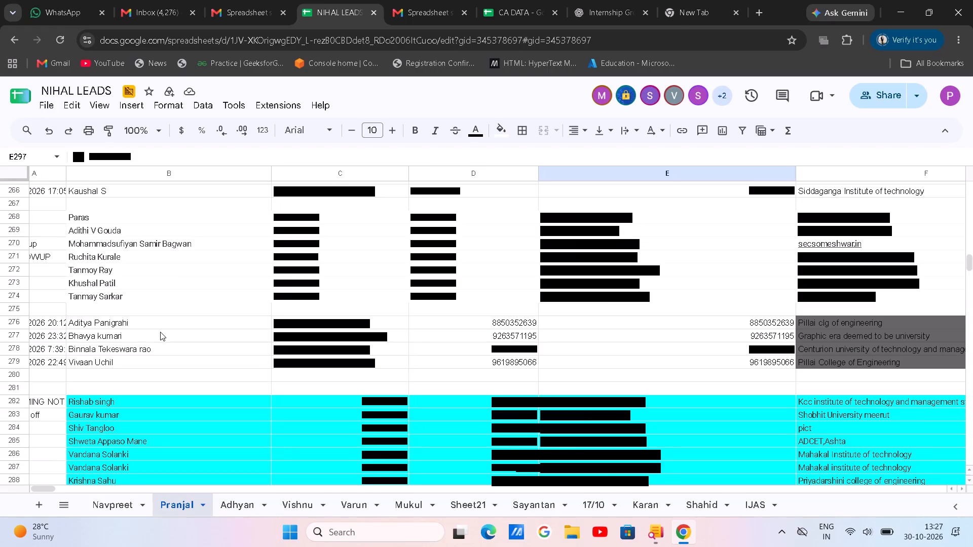
scroll(160, 332, right, 3)
scroll(160, 332, down, 1)
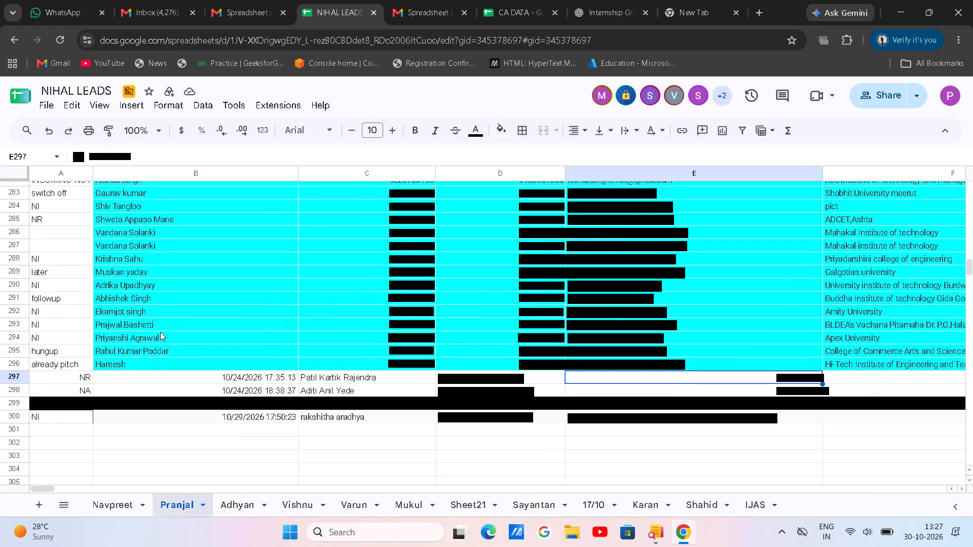
scroll(160, 332, down, 3)
scroll(160, 332, up, 7)
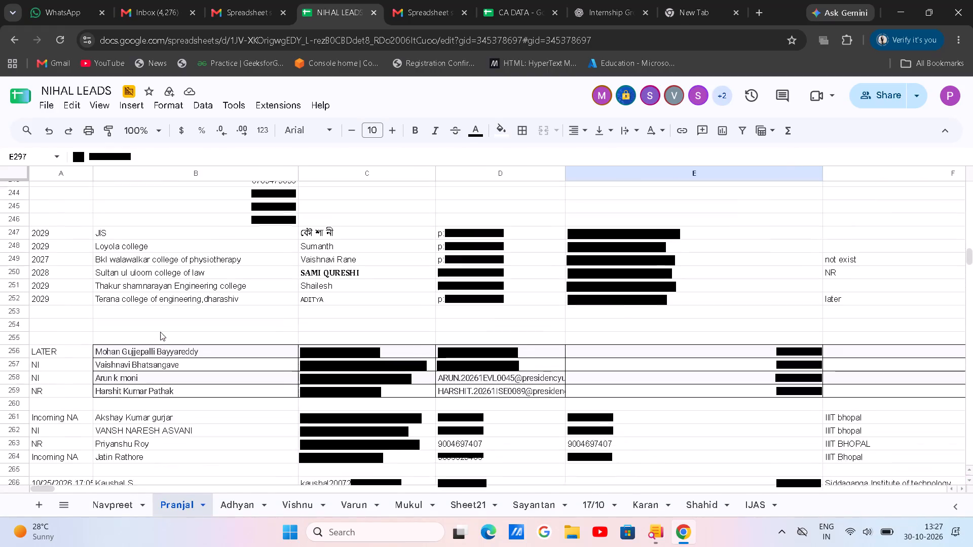
scroll(160, 332, up, 2)
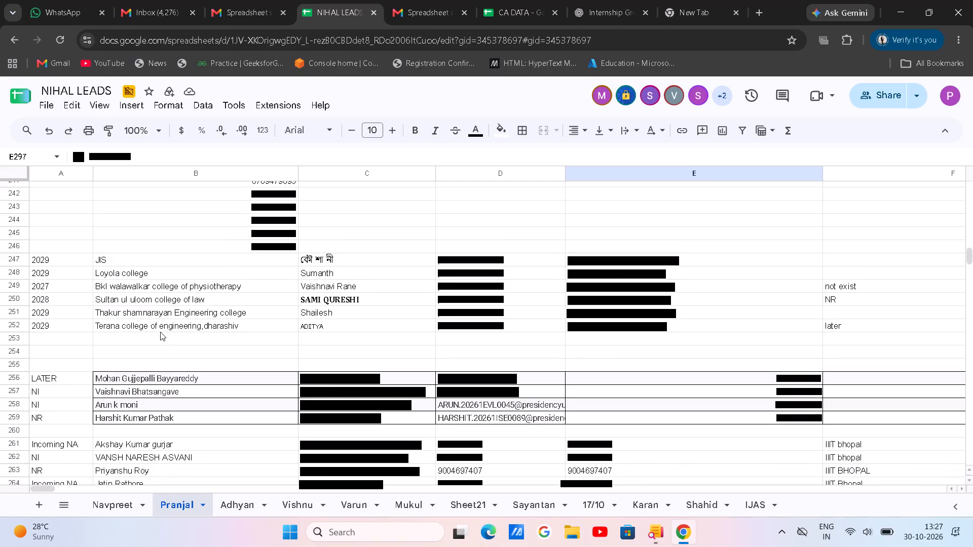
scroll(160, 332, left, 4)
scroll(160, 332, right, 9)
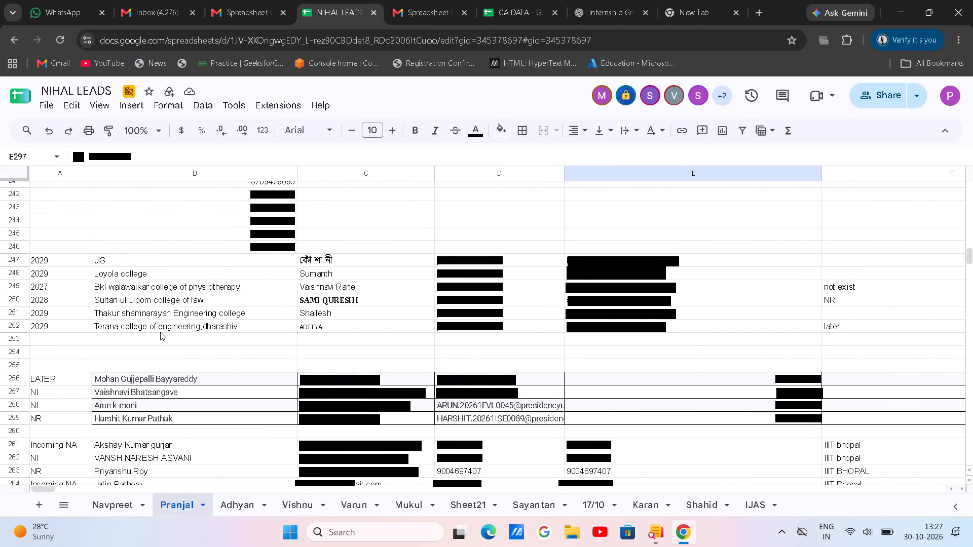
Examine the college, contact number and status cell of the JIS lead in row 247.
click(171, 254)
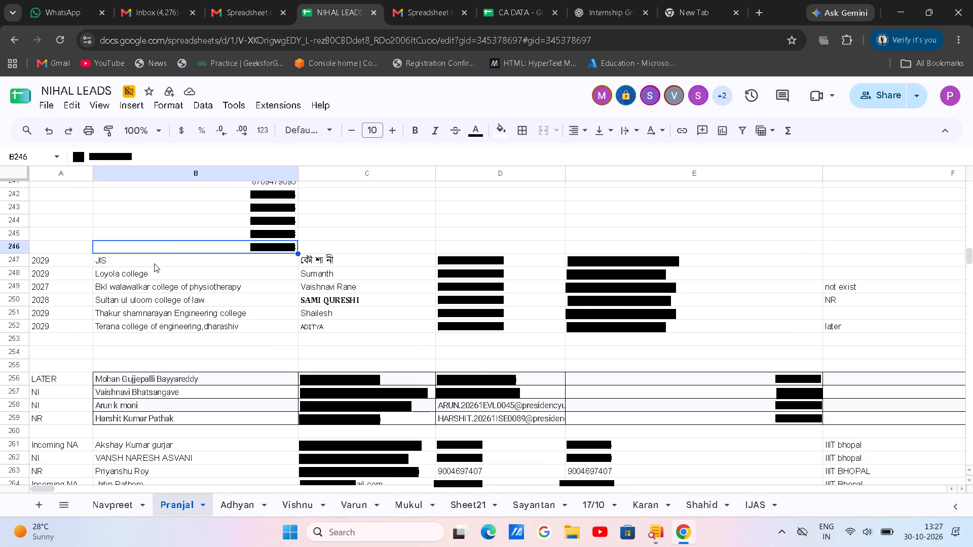
click(154, 263)
click(862, 262)
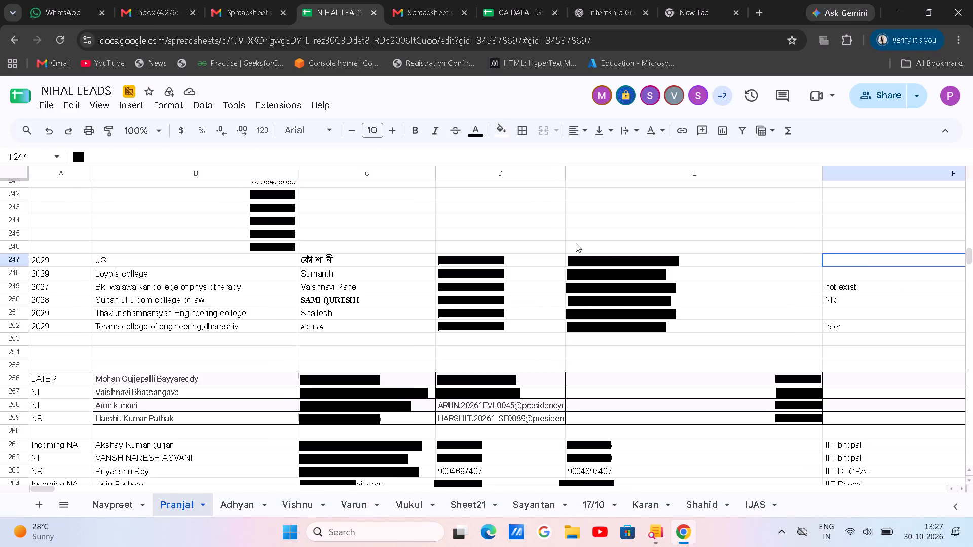
click(458, 267)
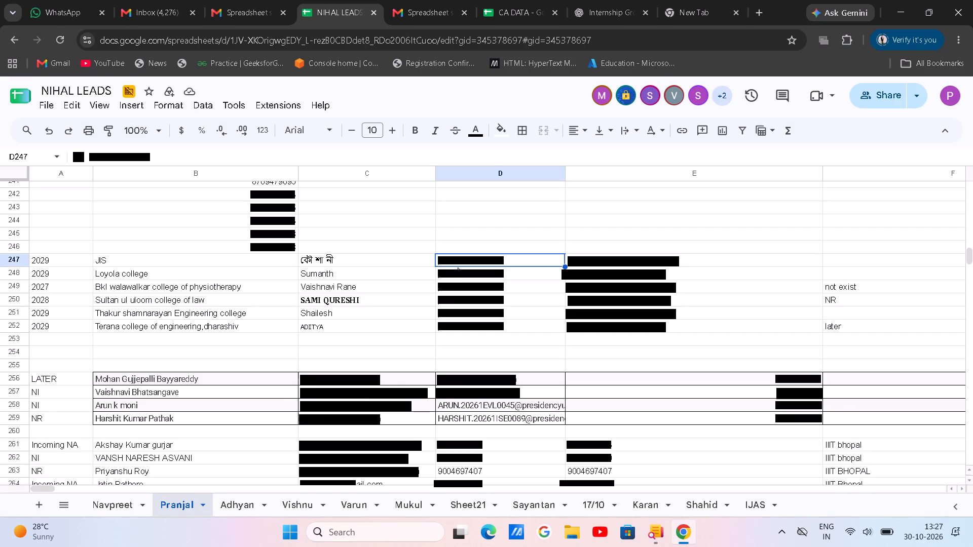
scroll(458, 267, left, 2)
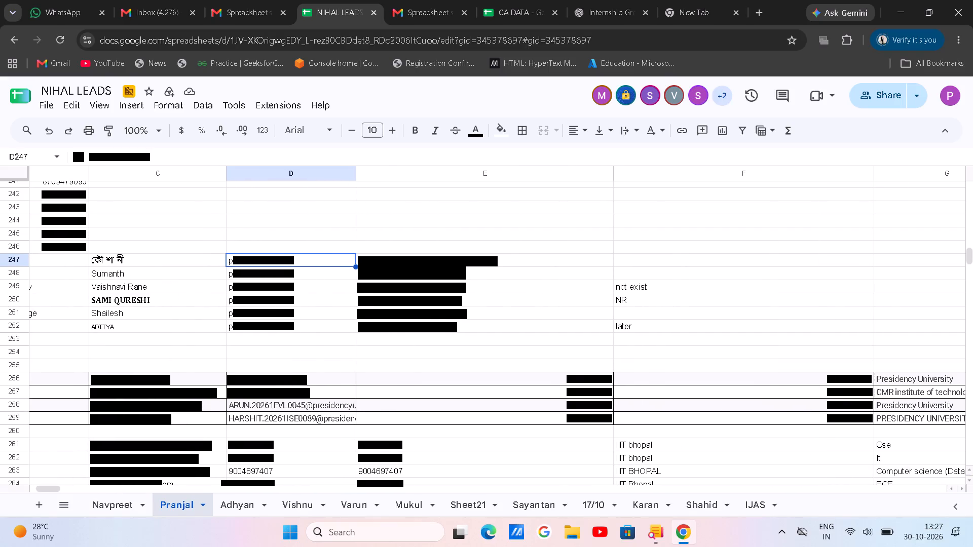
scroll(458, 267, right, 5)
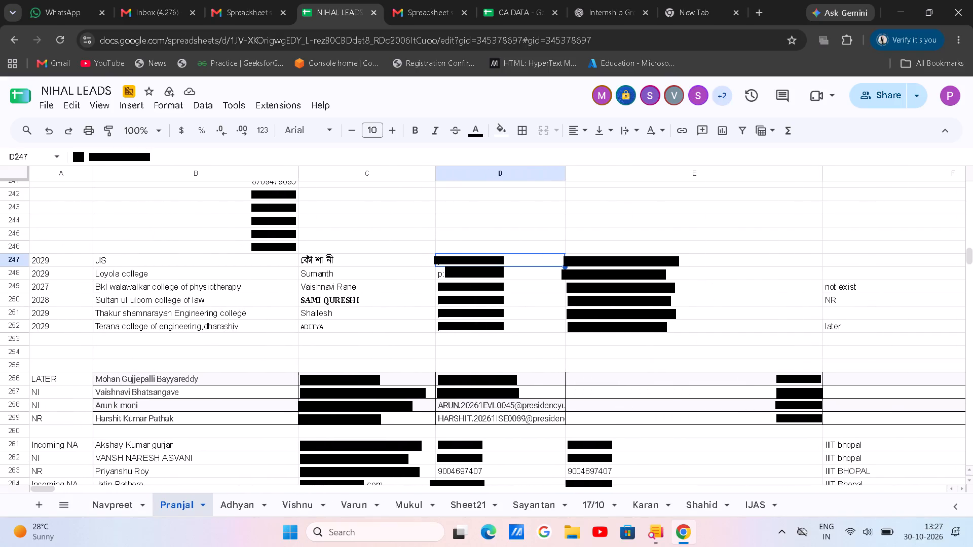
click(149, 256)
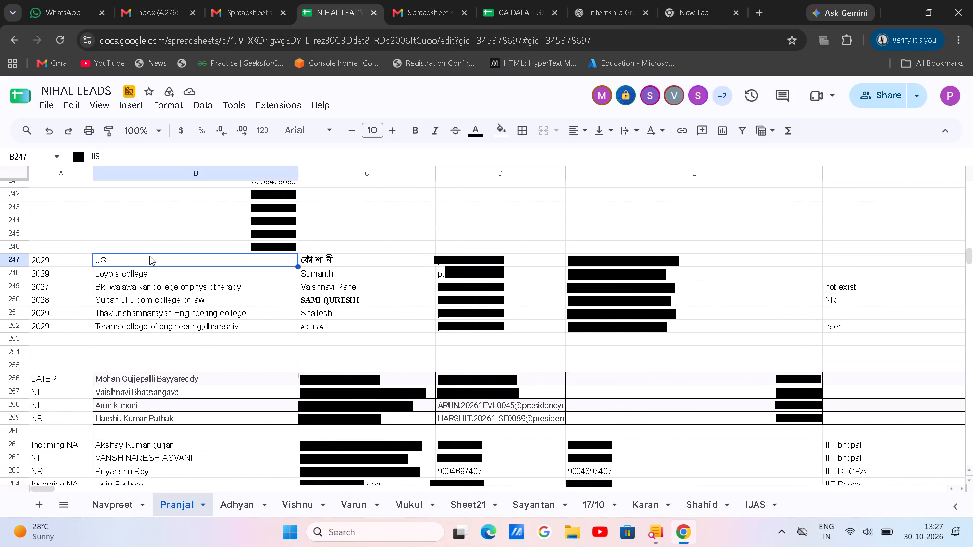
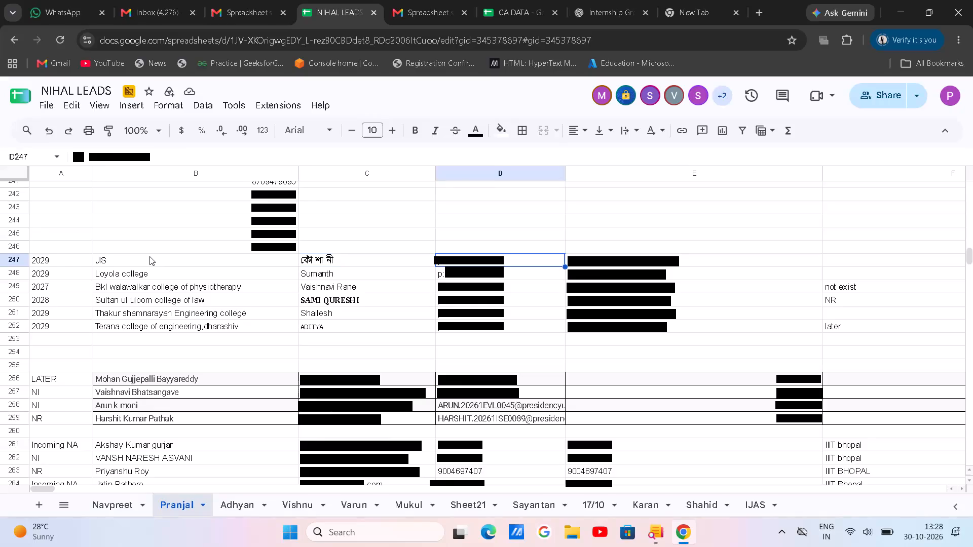
Check the JIS lead's details in row 247 and enter its call status as ni in column F.
key(Right)
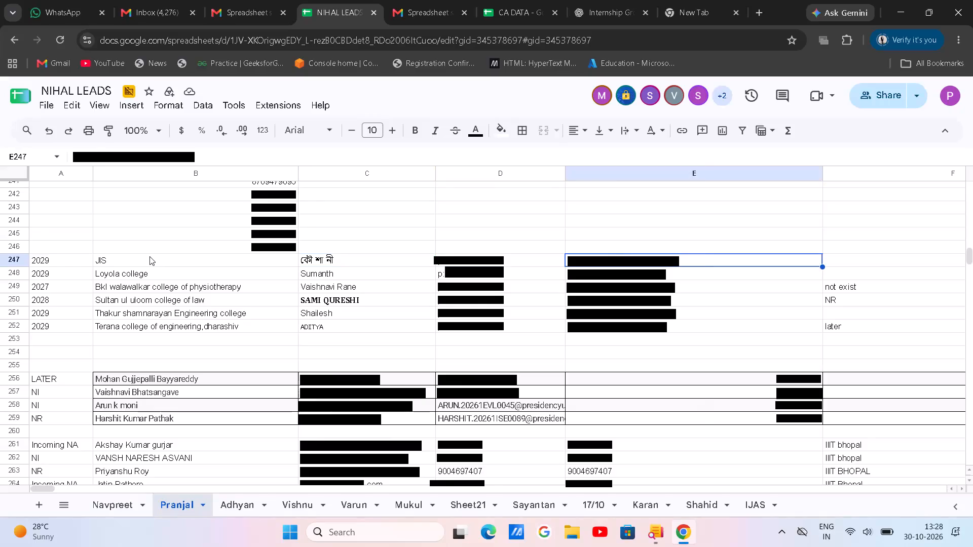
key(Right)
key(Right)
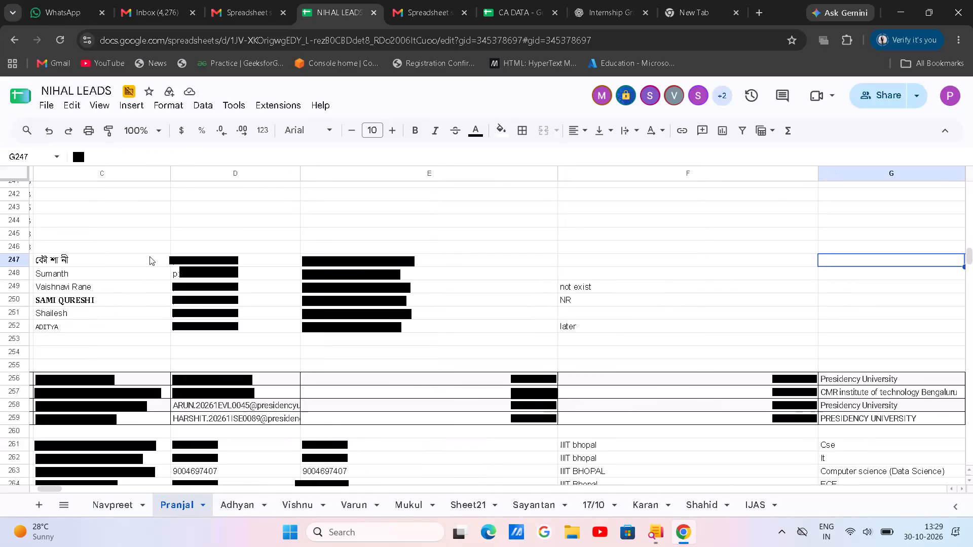
key(Left)
key(Left)
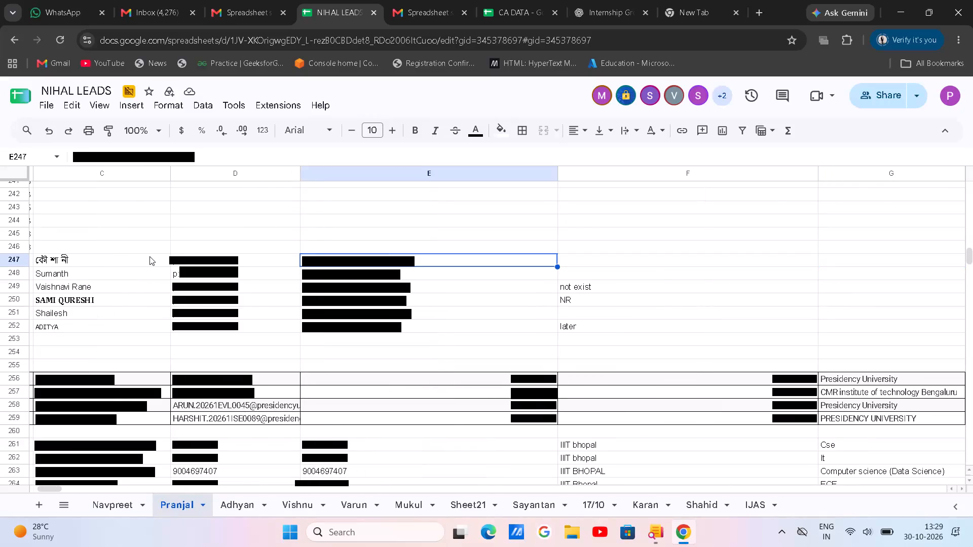
key(Left)
key(Left)
key(Left)
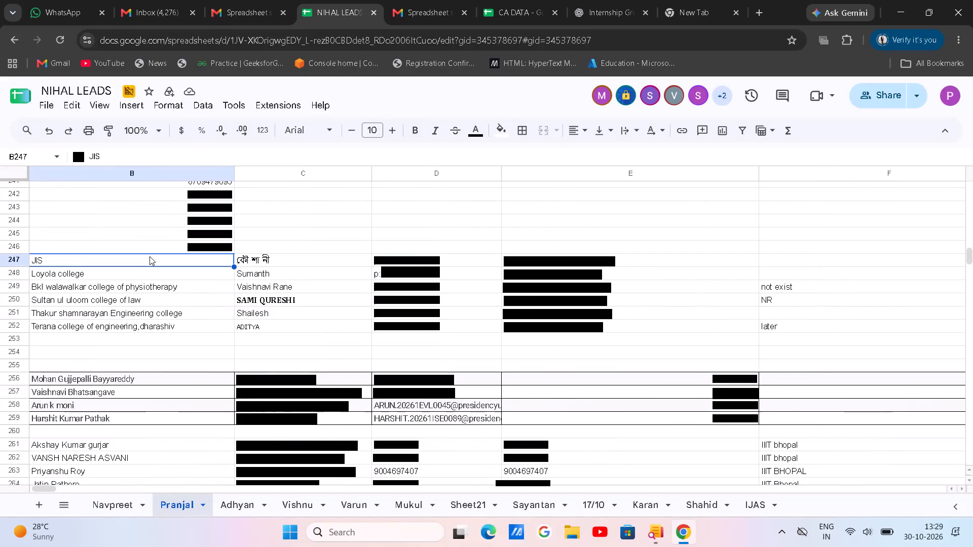
key(Right)
key(Right)
key(Right)
key(Right)
text(ni)
key(Return)
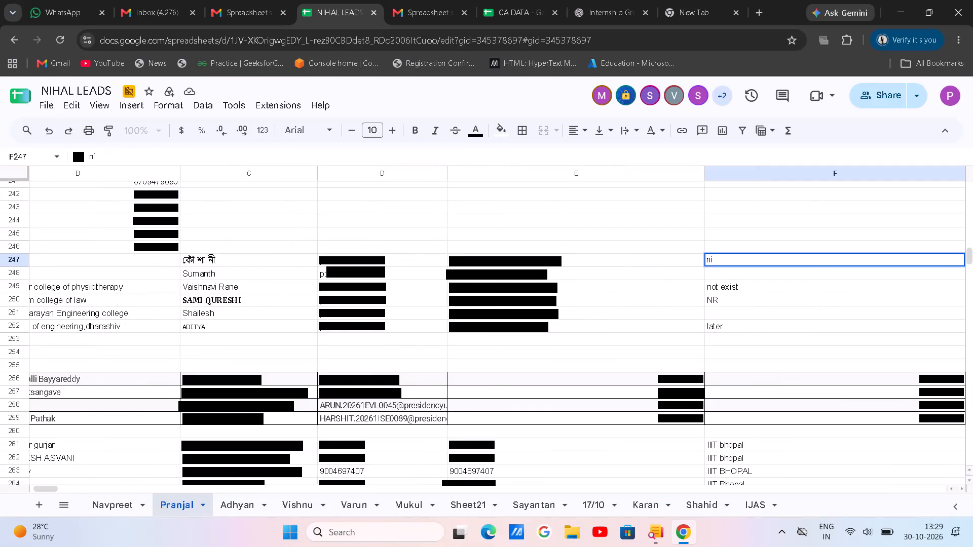
Examine the name and contact number of the Loyola college lead in row 248, which lacks a call status.
key(Left)
key(Left)
key(Left)
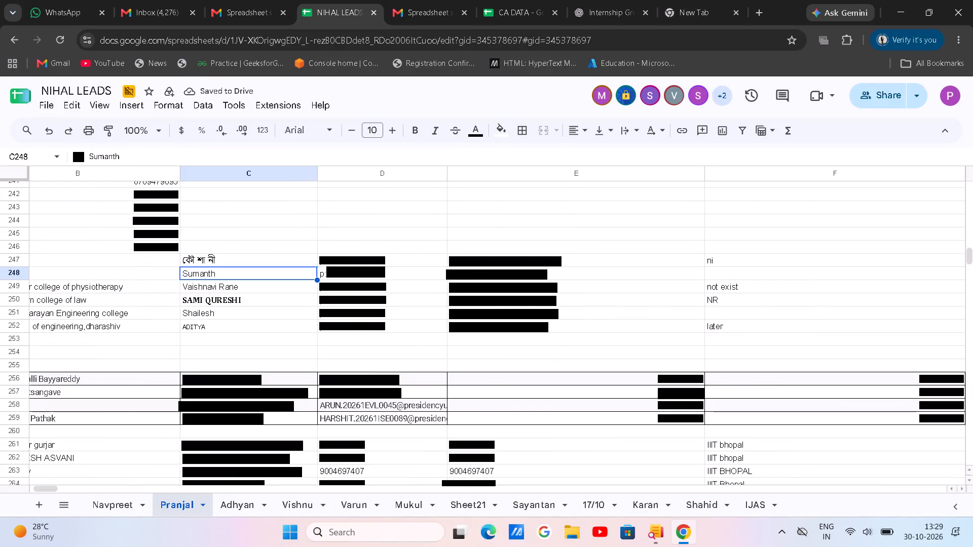
key(Right)
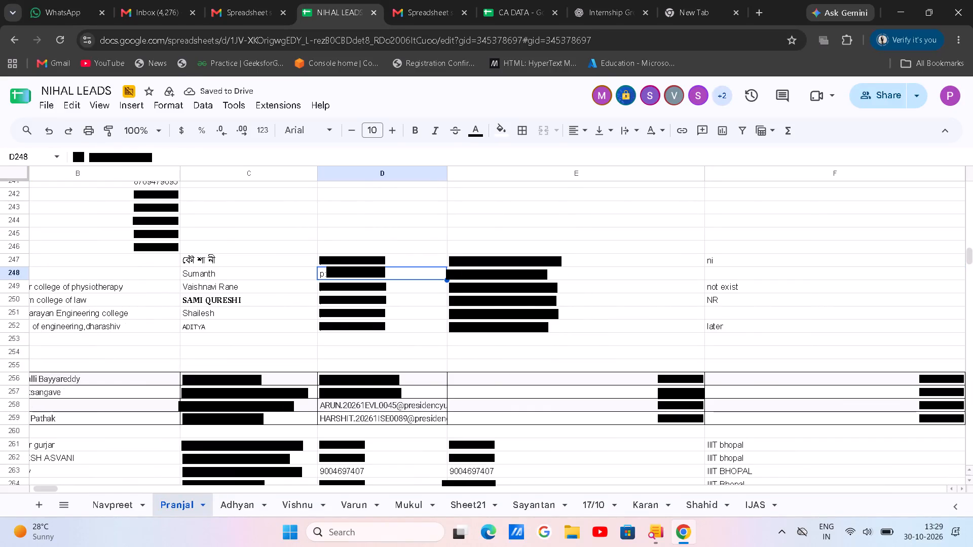
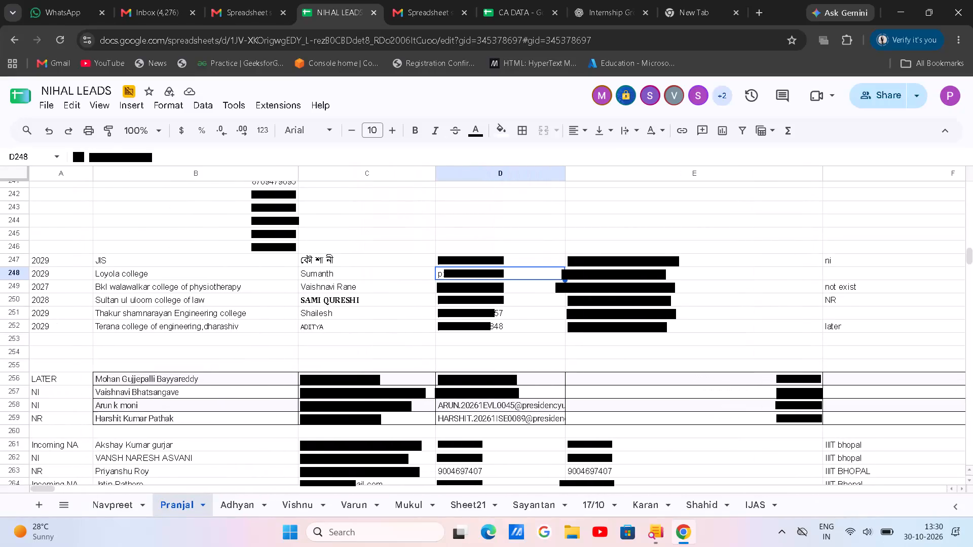
Examine the college, name and contact details of the Bkl walawalkar college of physiotherapy lead in row 249, comparing row 248's column E entry.
click(161, 288)
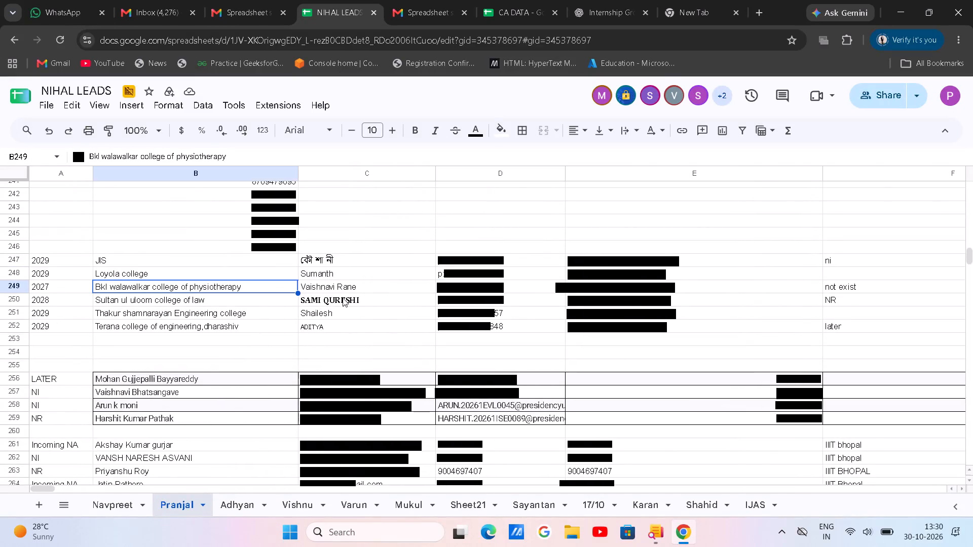
click(327, 292)
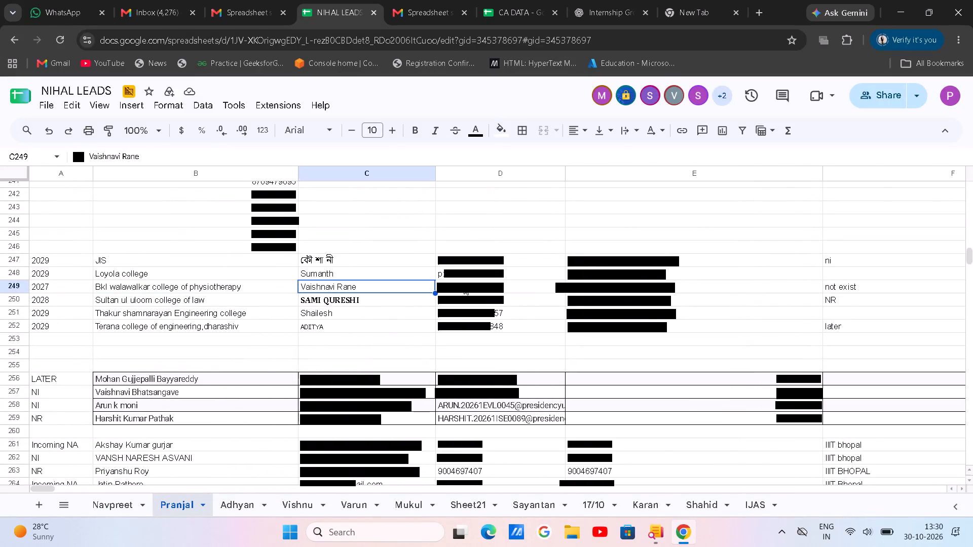
click(464, 286)
scroll(464, 286, left, 3)
click(464, 286)
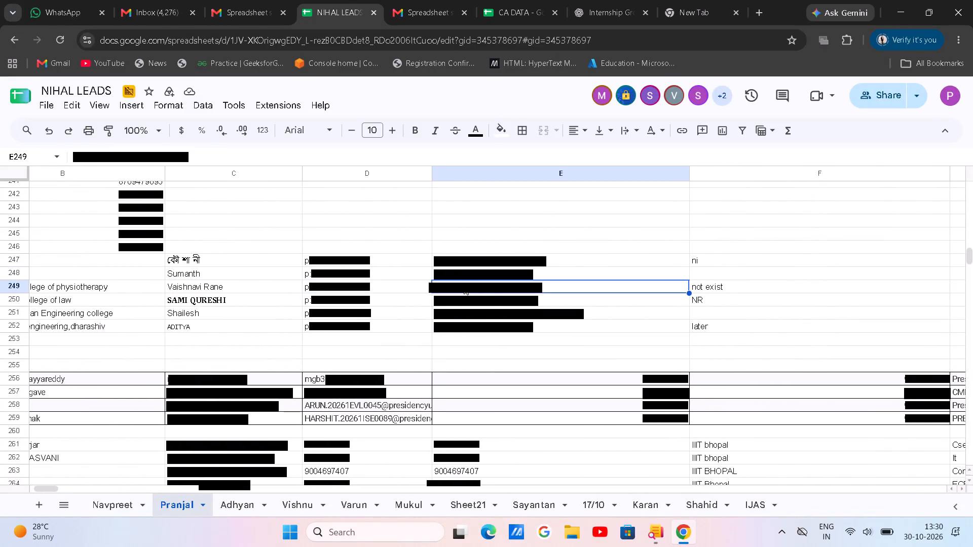
click(519, 278)
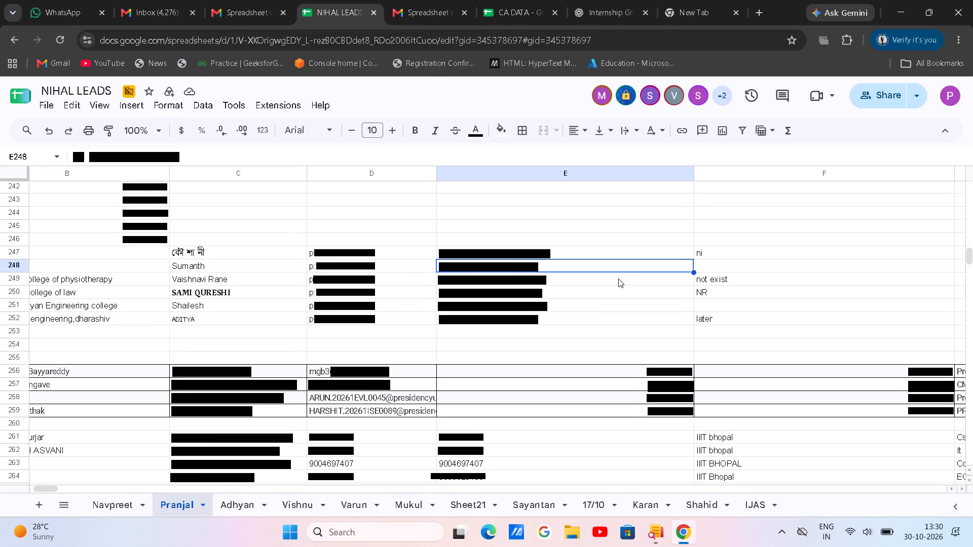
Examine the college, name, contact details and call status of the Sultan ul uloom college of law lead in row 250.
click(475, 291)
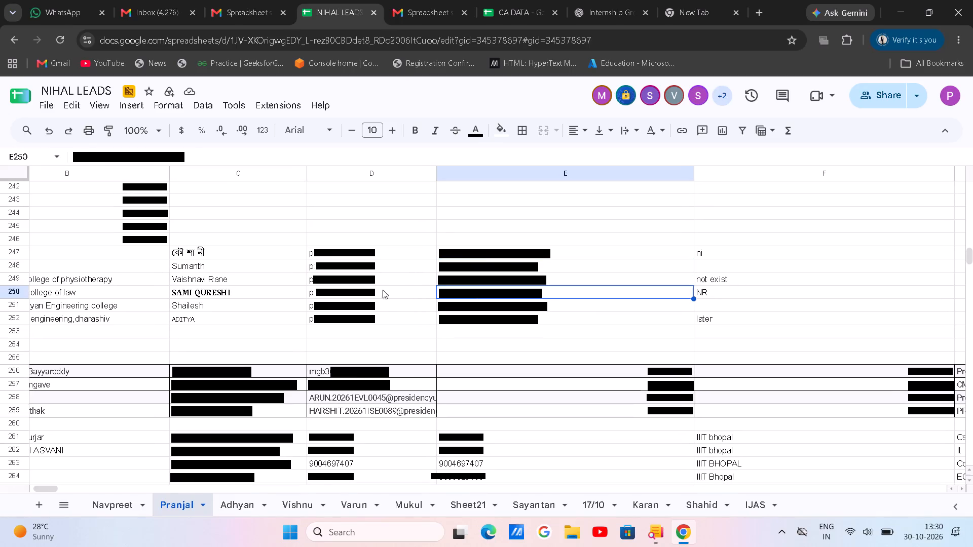
click(363, 290)
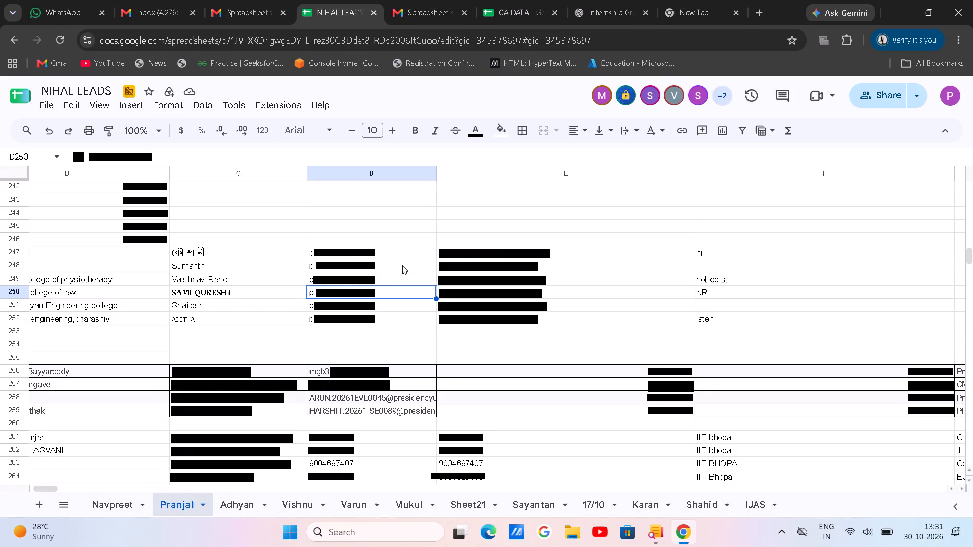
scroll(402, 265, right, 3)
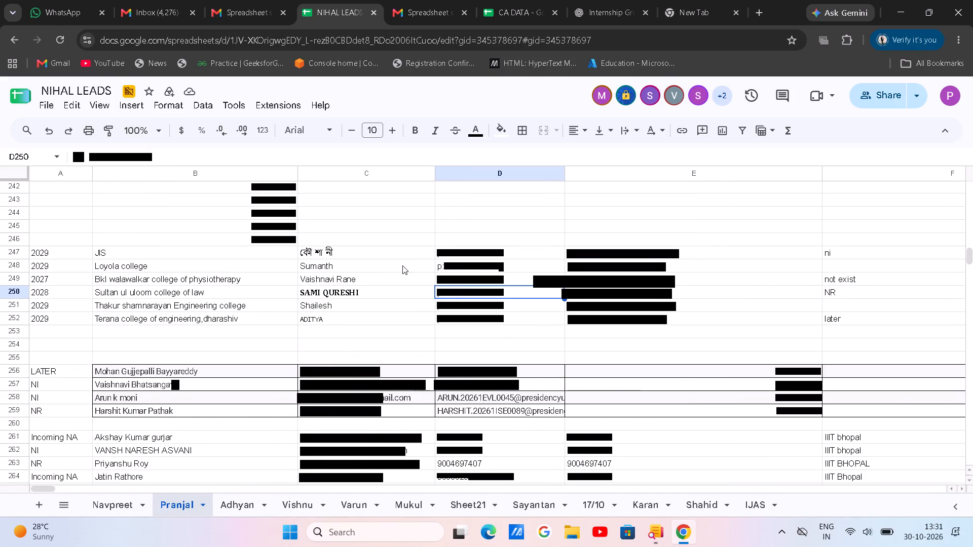
click(156, 296)
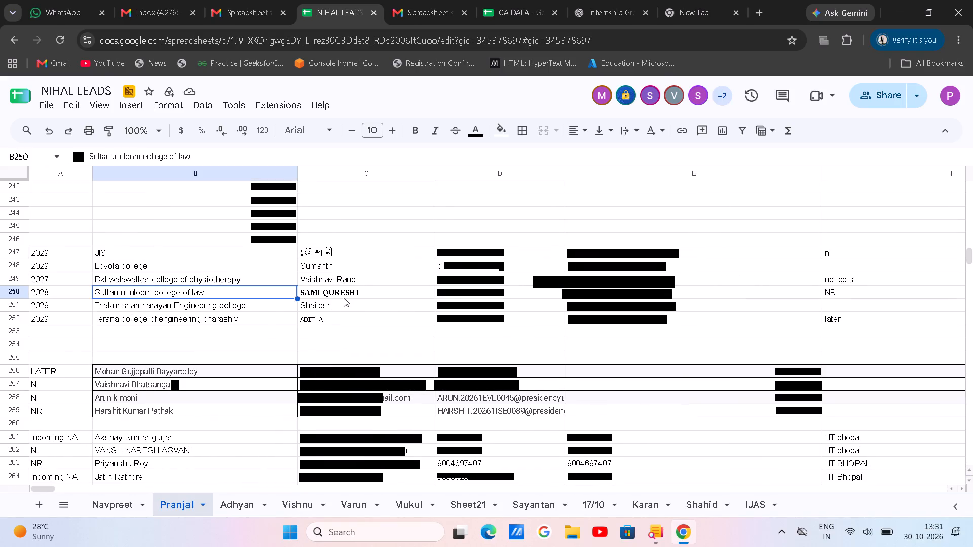
click(344, 297)
click(474, 291)
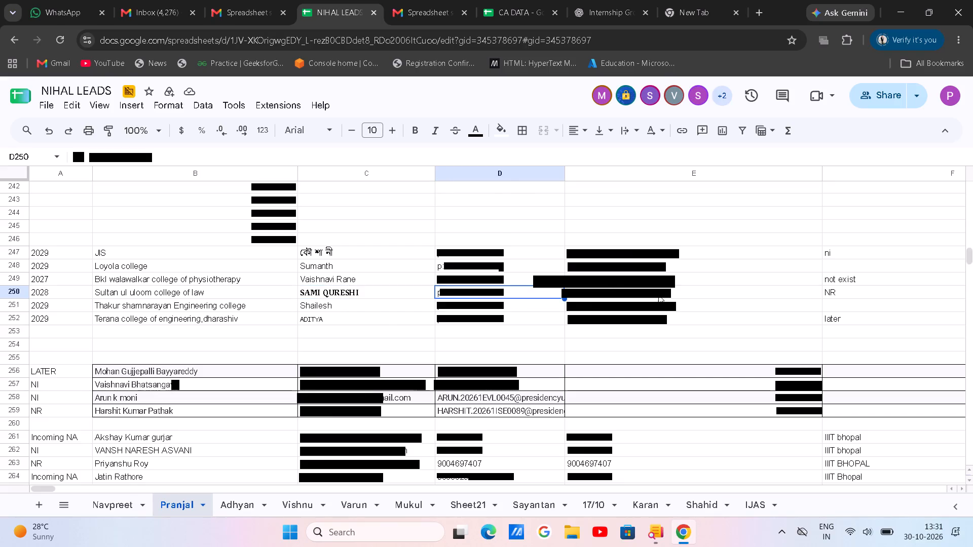
click(645, 296)
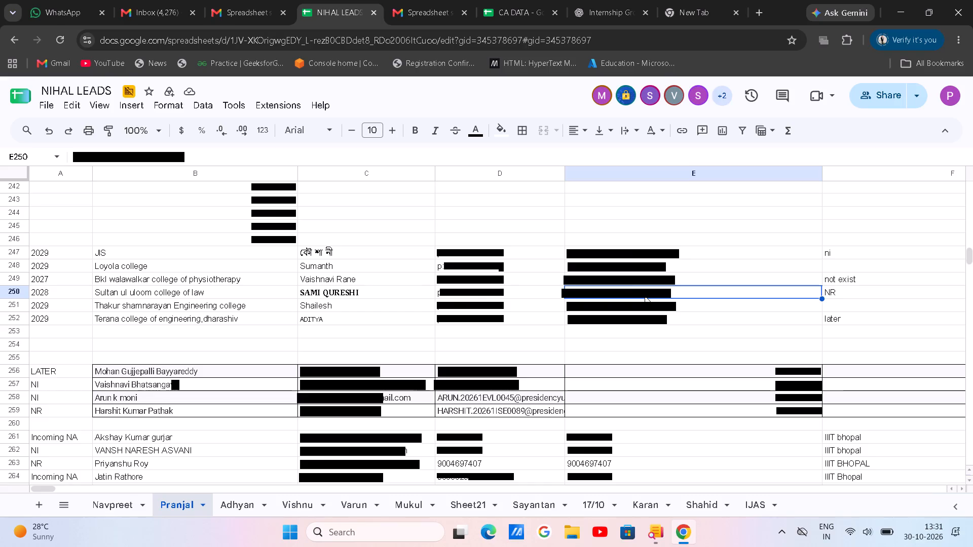
scroll(645, 296, left, 3)
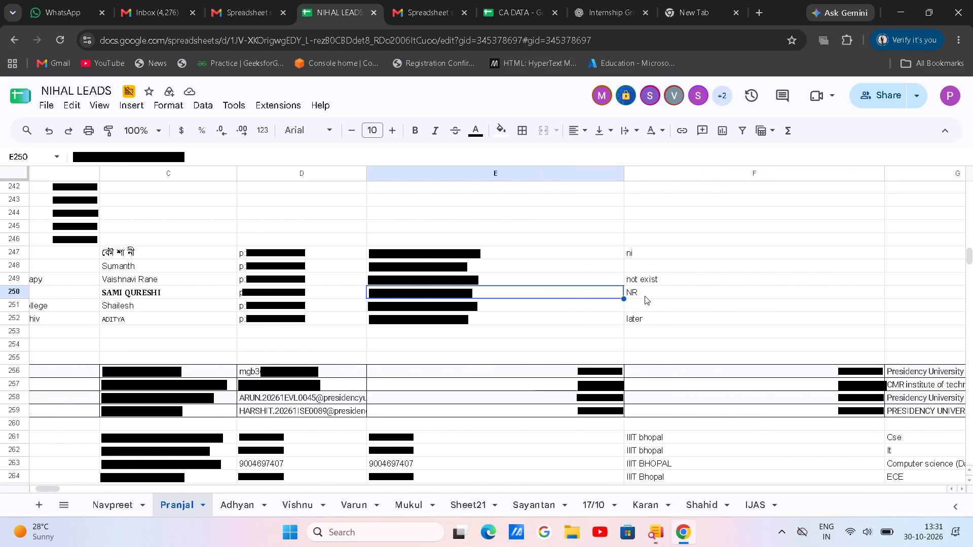